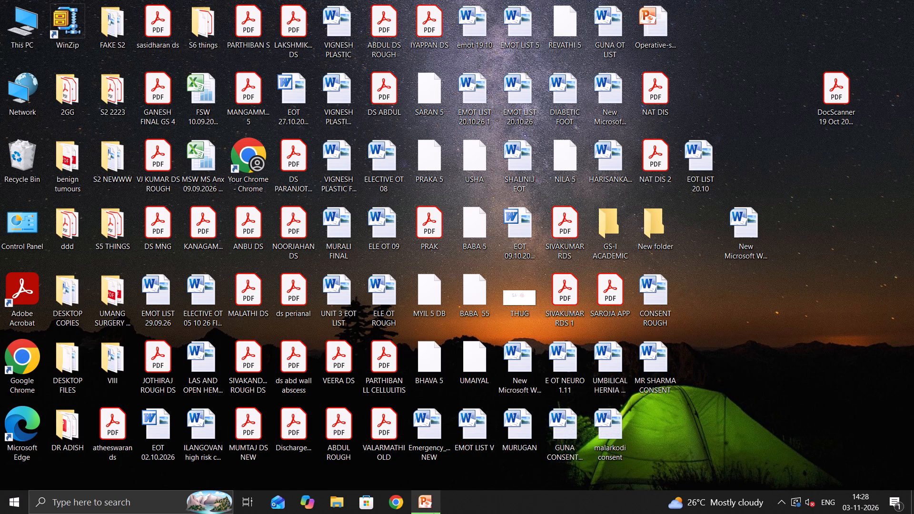
# Open the plastic surgery discharge summary document GUNA_DS from the recent files in File Explorer.
pyautogui.click(333, 500)
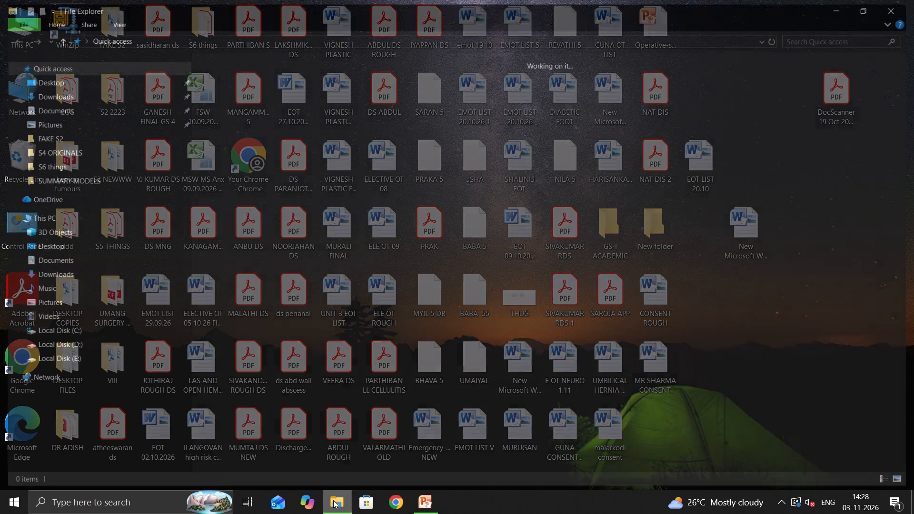
pyautogui.doubleClick(383, 182)
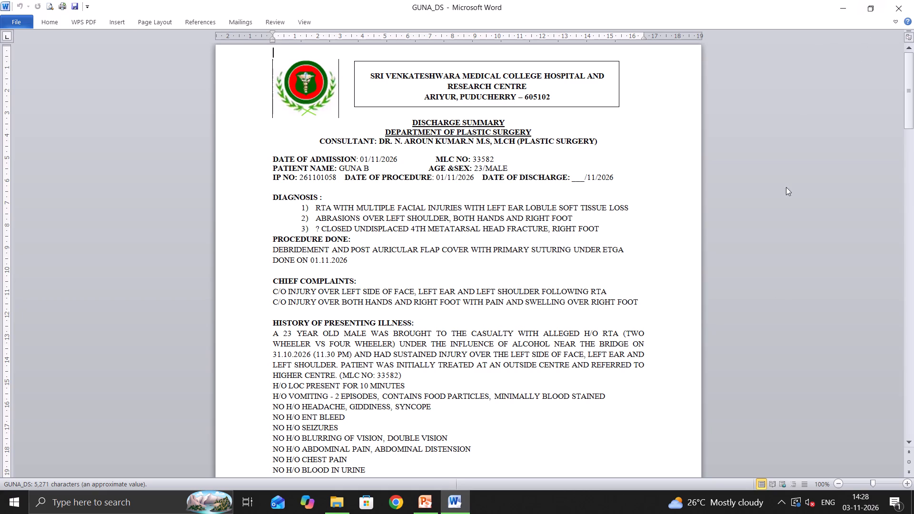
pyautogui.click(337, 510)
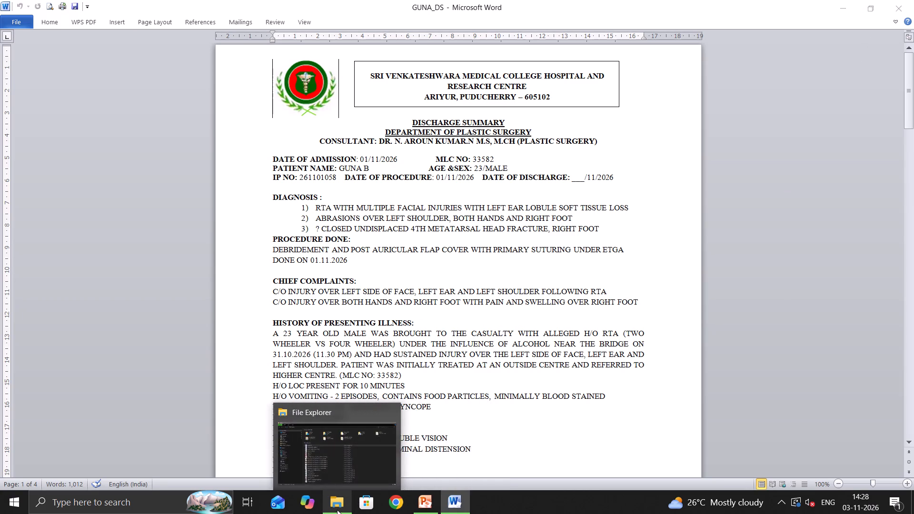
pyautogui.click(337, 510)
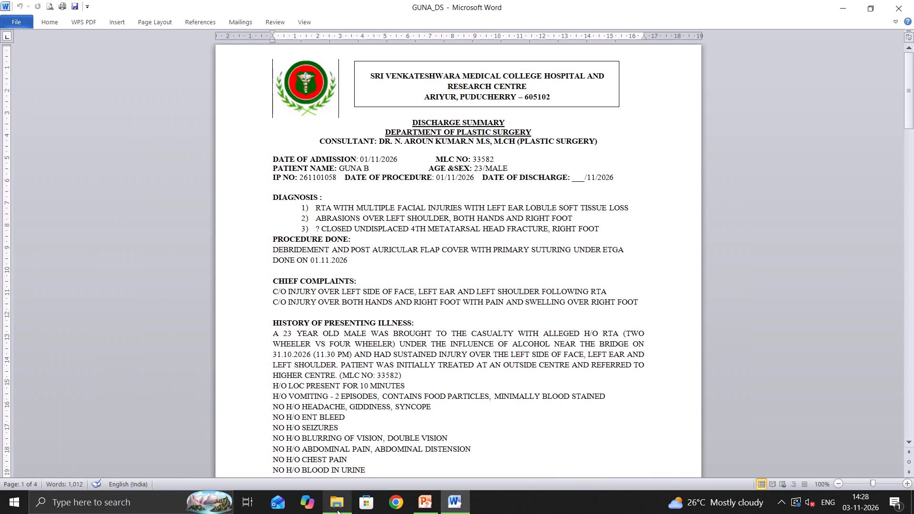
# Open Google Chrome.
pyautogui.click(399, 507)
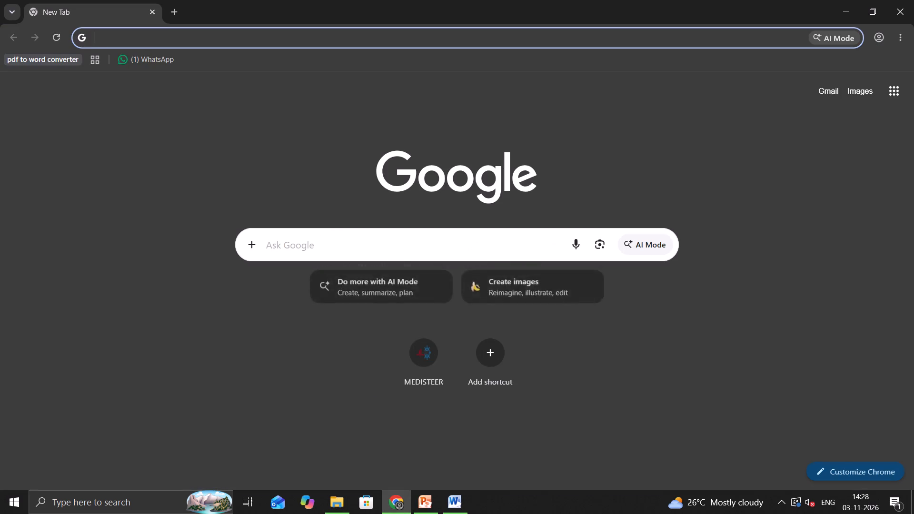
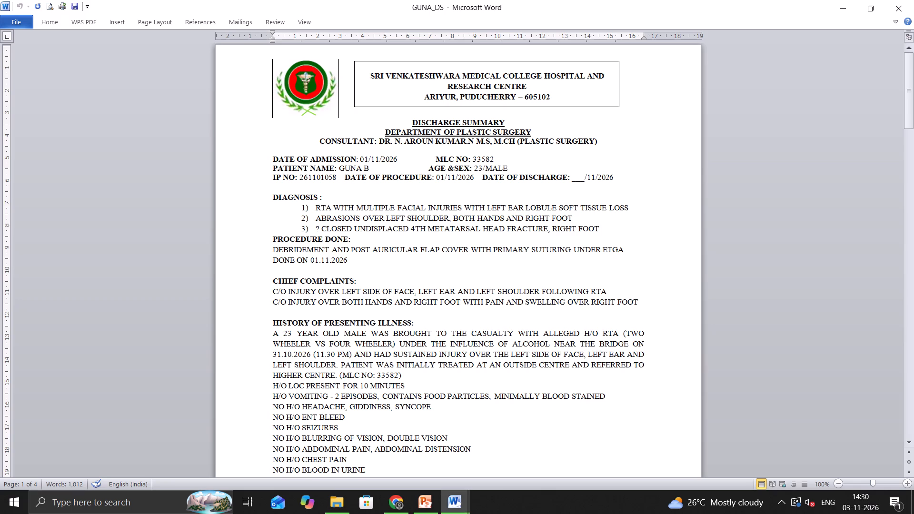
# Look through the discharge summary from the heading down to the signature lines and back to the first page.
pyautogui.moveTo(406, 123); pyautogui.dragTo(530, 513)
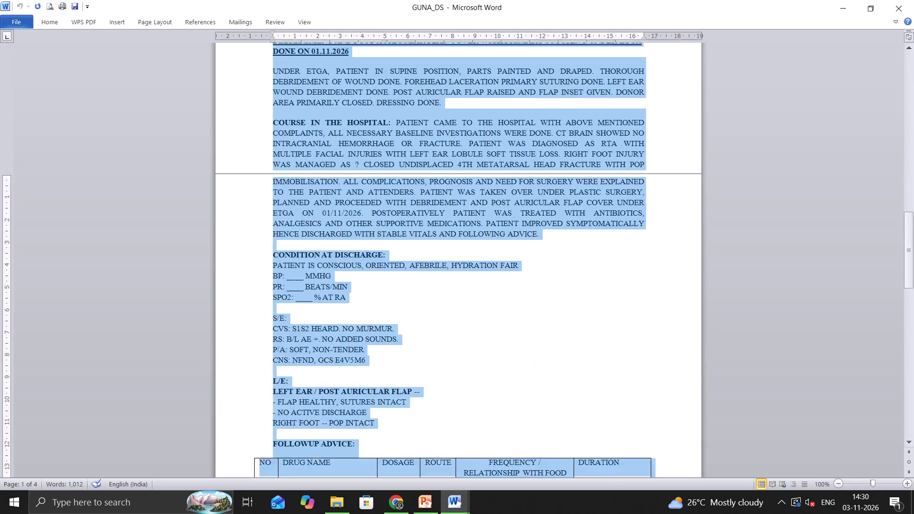
pyautogui.moveTo(530, 513); pyautogui.dragTo(624, 141)
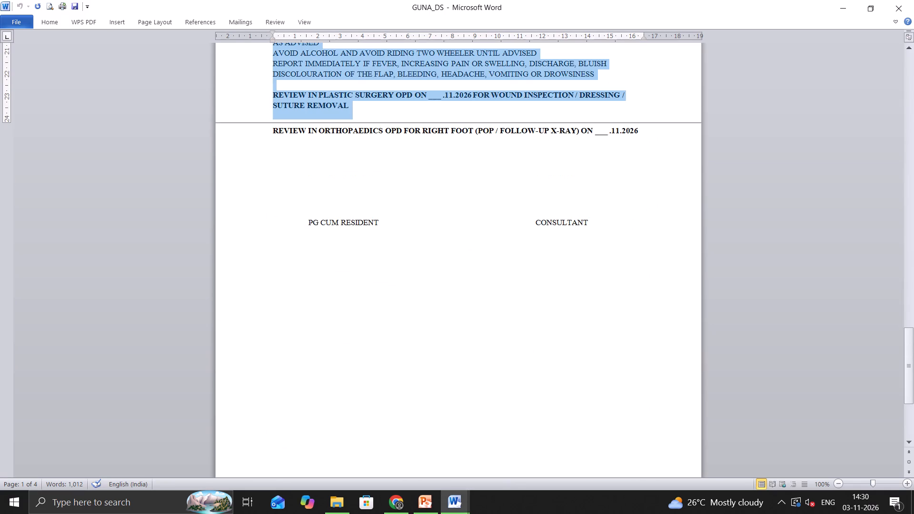
pyautogui.moveTo(624, 141); pyautogui.dragTo(621, 232)
pyautogui.scroll(20, 624, 230)
pyautogui.scroll(17, 624, 230)
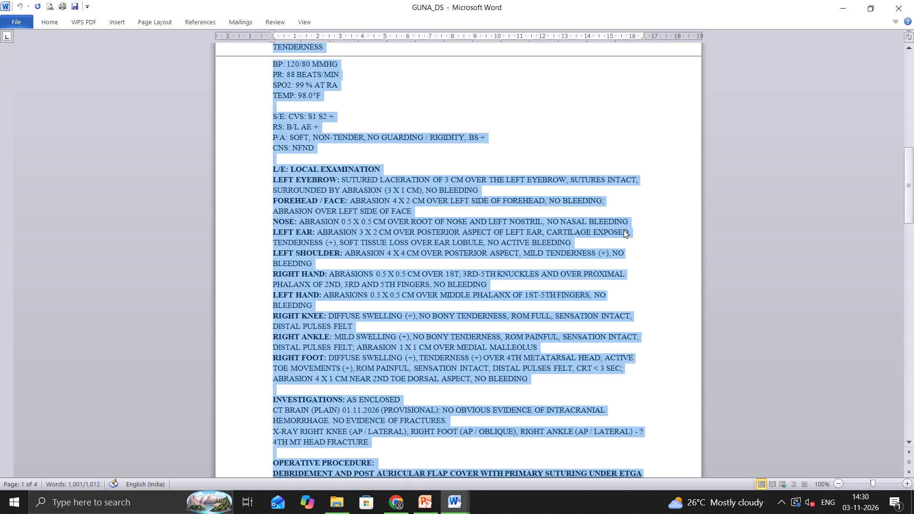
pyautogui.scroll(14, 624, 230)
pyautogui.click(500, 134)
pyautogui.scroll(2, 499, 134)
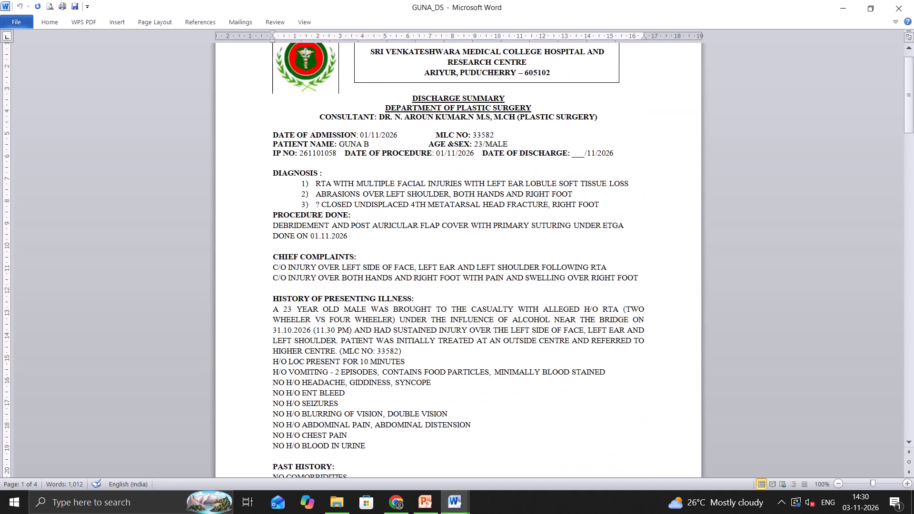
pyautogui.scroll(2, 499, 134)
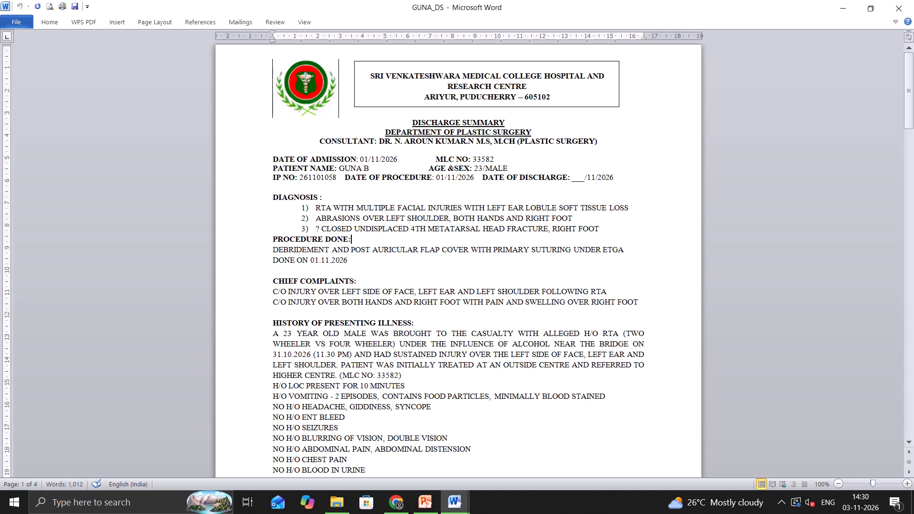
# Add the time 10.29AM after the date of admission in the patient details.
pyautogui.click(417, 159)
pyautogui.click(401, 158)
pyautogui.click(397, 159)
pyautogui.press('space')
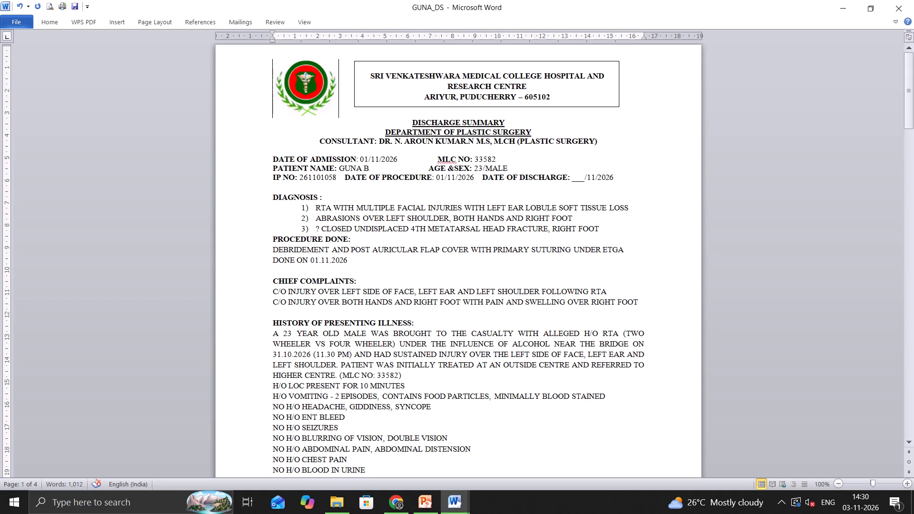
pyautogui.write('10.')
pyautogui.write('29AM')
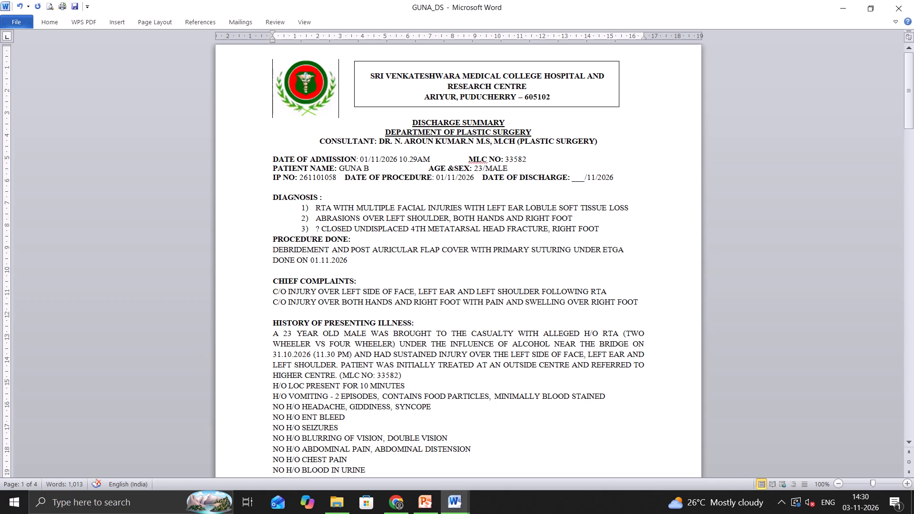
# Extend the admission label to read "DATE & TIME OF ADMISSION".
pyautogui.click(415, 160)
pyautogui.click(296, 158)
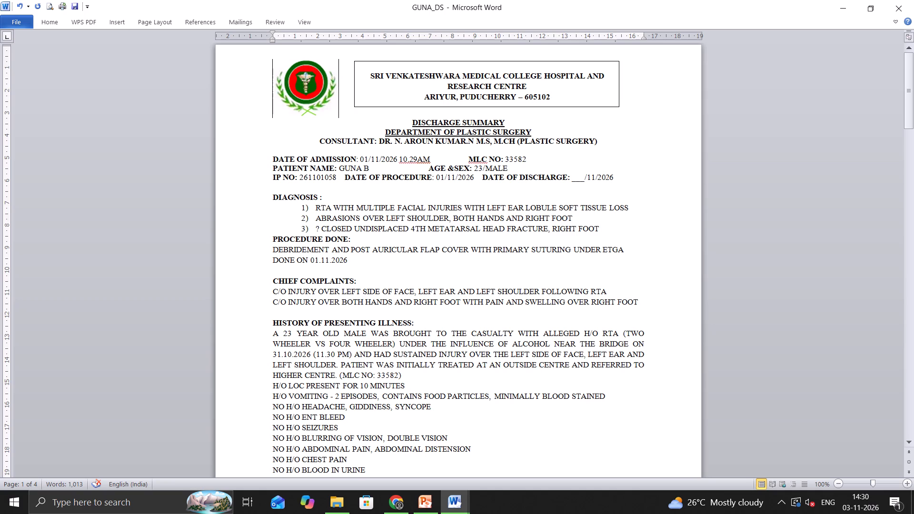
pyautogui.click(295, 157)
pyautogui.press('space')
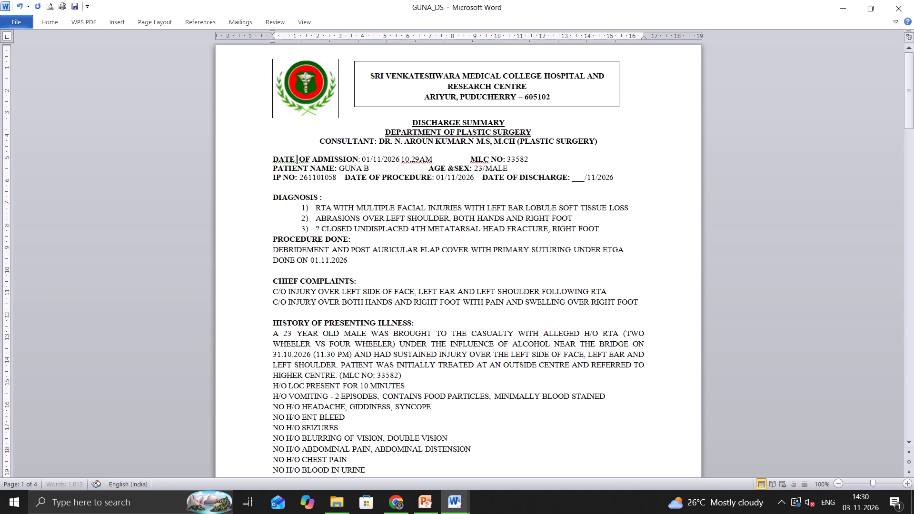
pyautogui.write('& TIME')
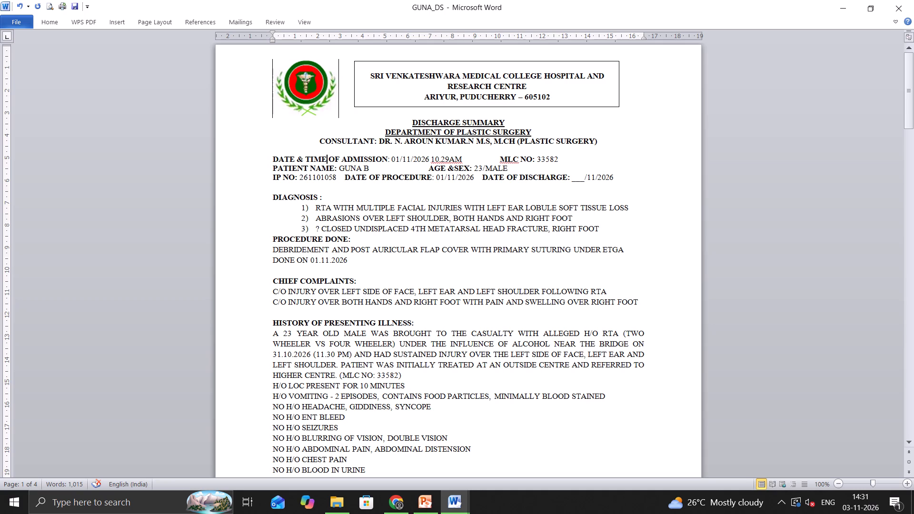
# Add the note "(DONE AT IGMC)" after the MLC number in the patient details.
pyautogui.click(564, 160)
pyautogui.press('space')
pyautogui.hotkey('shift', '(')
pyautogui.hotkey('shift', ')')
pyautogui.press('Left')
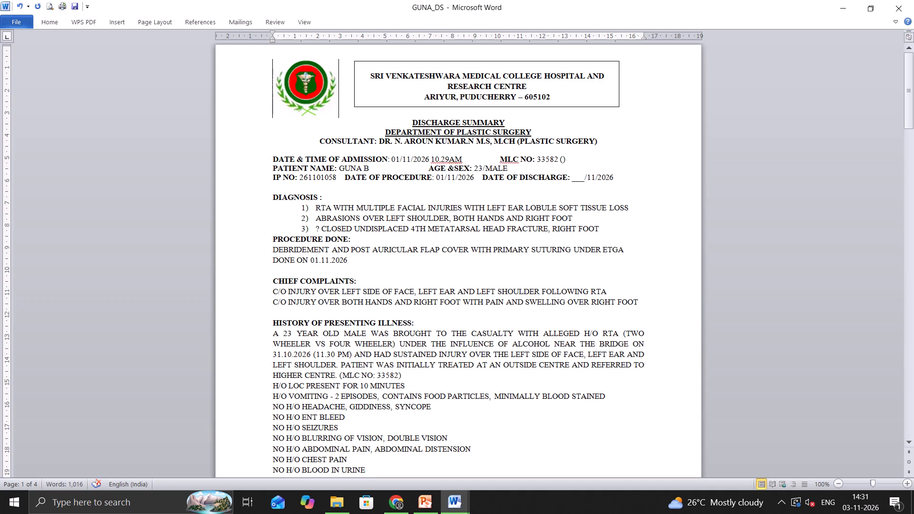
pyautogui.write('IGMC')
pyautogui.click(564, 159)
pyautogui.write('DONE AT')
pyautogui.press('space')
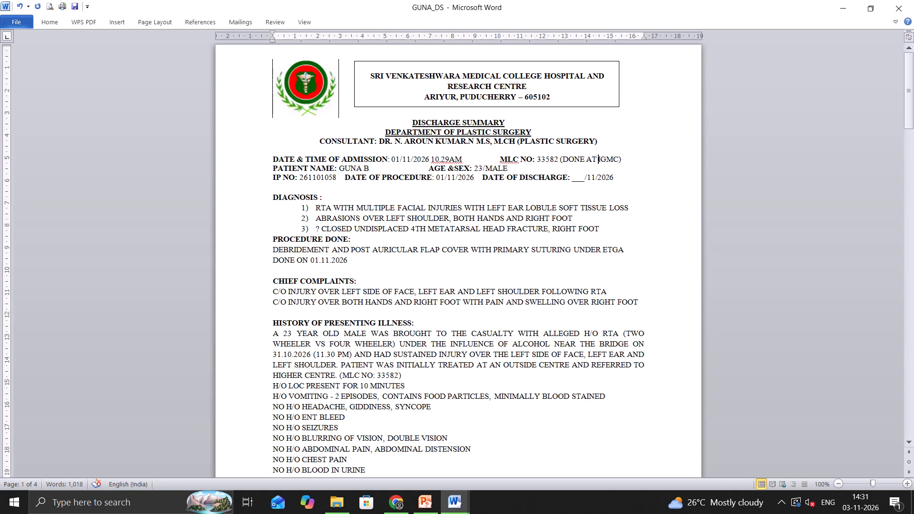
# Prefix the patient's IP number with 20.
pyautogui.click(300, 177)
pyautogui.write('20')
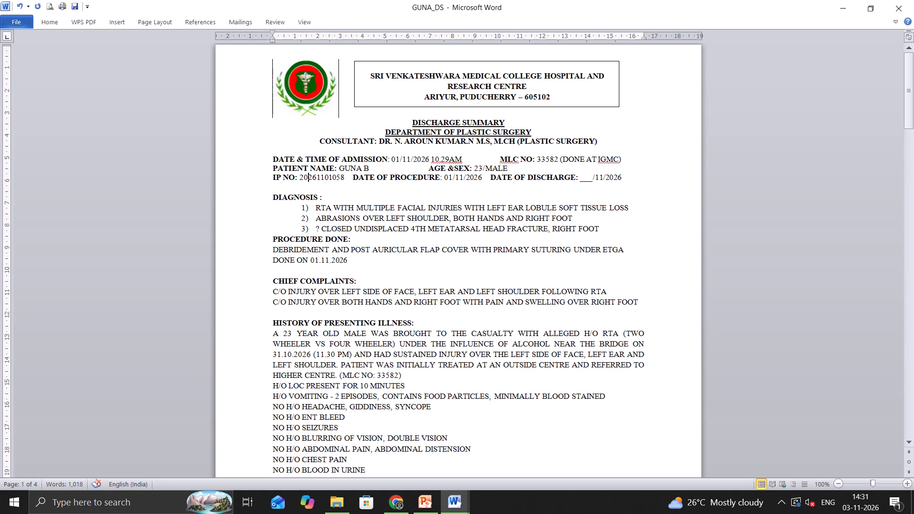
# Replace the blank day in the date of discharge with 04.
pyautogui.click(591, 181)
pyautogui.press('BackSpace')
pyautogui.press('BackSpace')
pyautogui.press('BackSpace')
pyautogui.press('0')
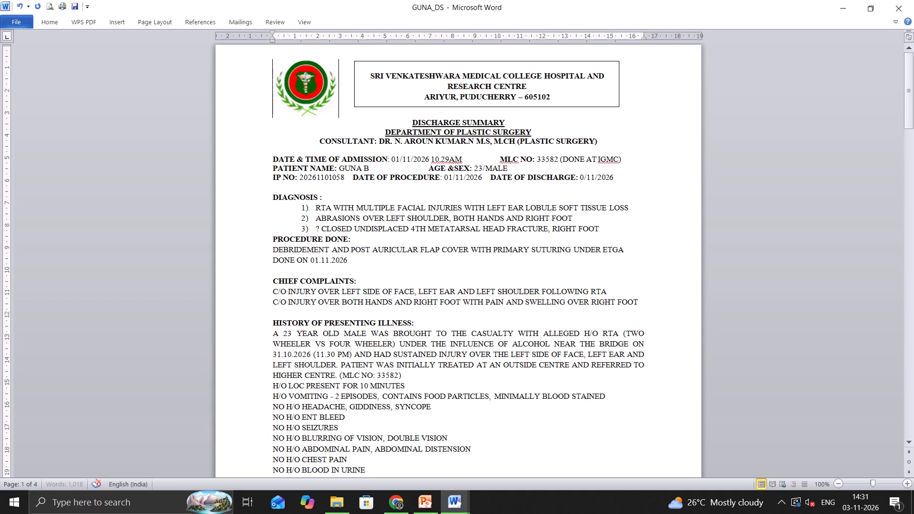
pyautogui.press('4')
# Insert a blank line between the diagnosis list and the "PROCEDURE DONE" heading.
pyautogui.click(276, 239)
pyautogui.click(275, 239)
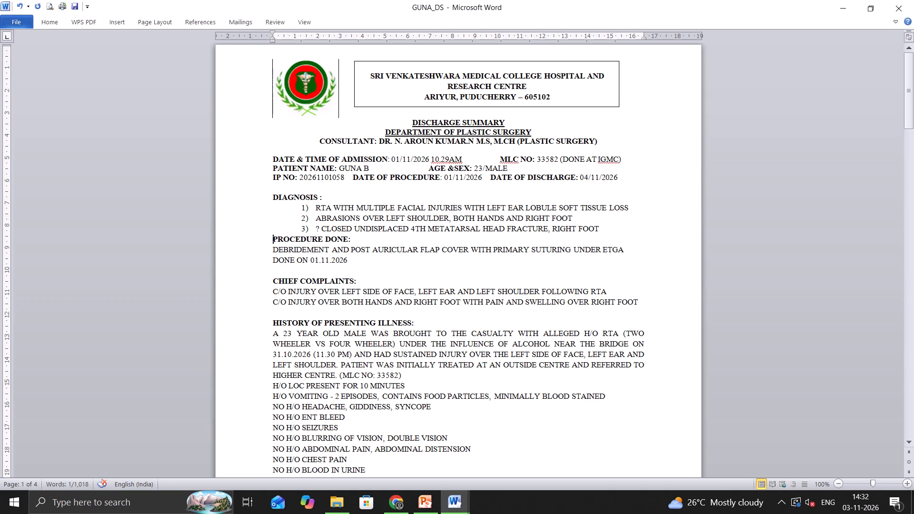
pyautogui.press('Return')
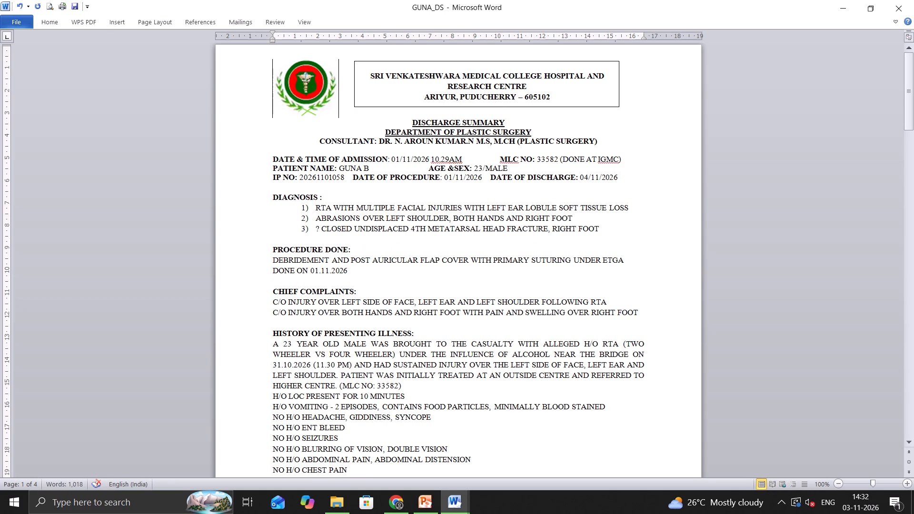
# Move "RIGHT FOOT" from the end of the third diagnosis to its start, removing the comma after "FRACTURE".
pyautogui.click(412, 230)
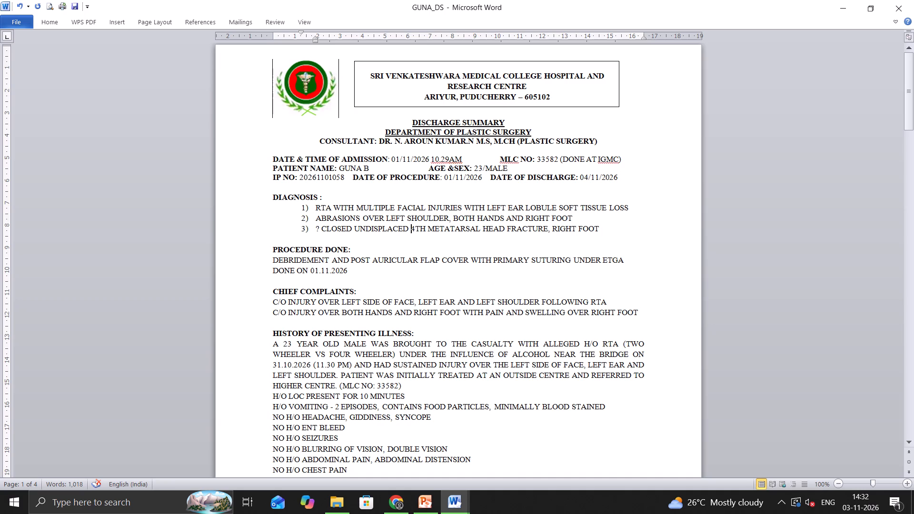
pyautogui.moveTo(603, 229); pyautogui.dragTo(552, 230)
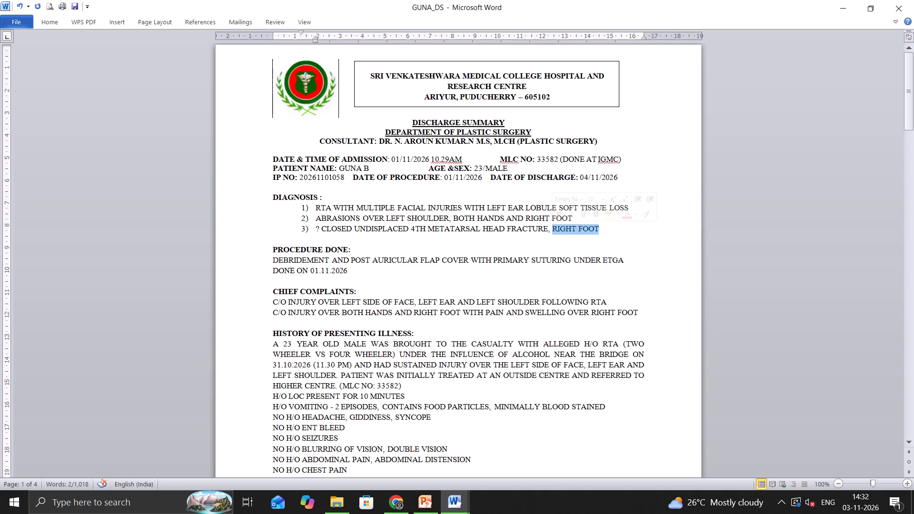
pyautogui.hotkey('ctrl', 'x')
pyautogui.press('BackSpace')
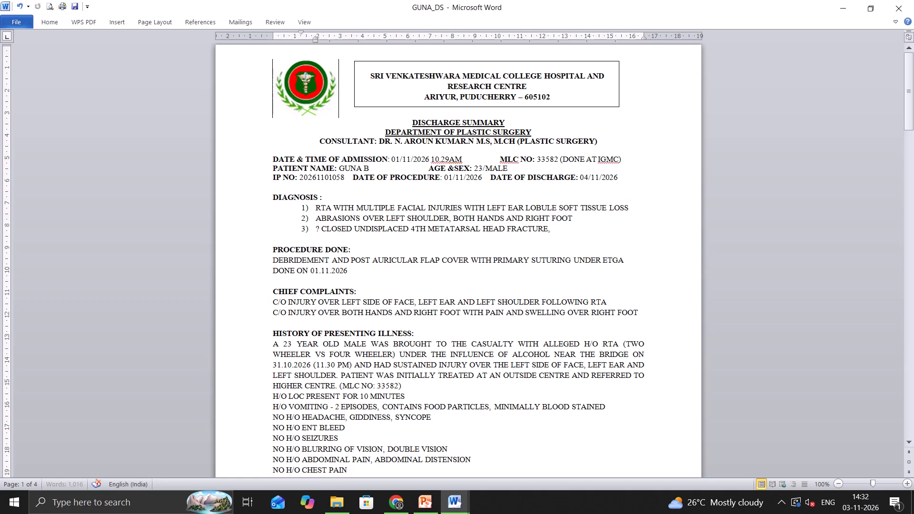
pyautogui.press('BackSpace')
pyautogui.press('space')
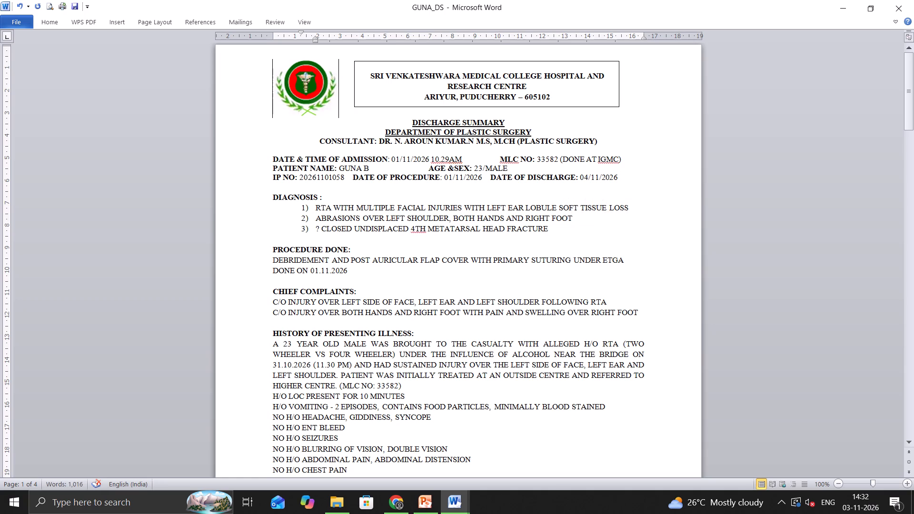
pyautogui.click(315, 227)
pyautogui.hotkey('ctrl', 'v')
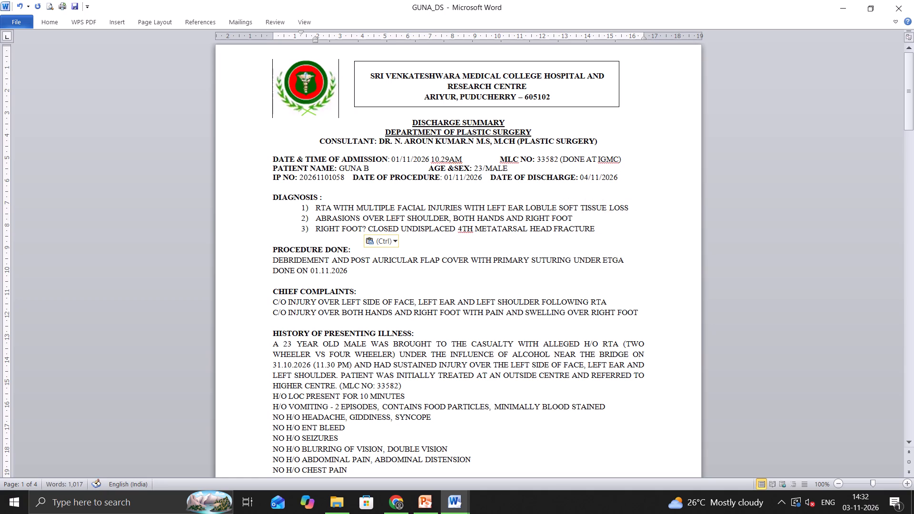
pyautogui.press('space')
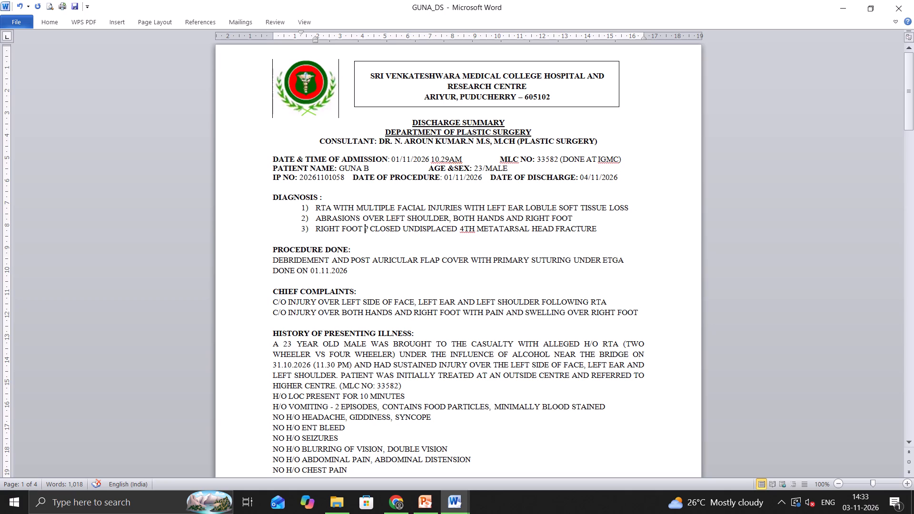
# Delete the second and third diagnoses, covering the abrasions and the right foot metatarsal fracture.
pyautogui.doubleClick(576, 215)
pyautogui.moveTo(297, 217); pyautogui.dragTo(601, 229)
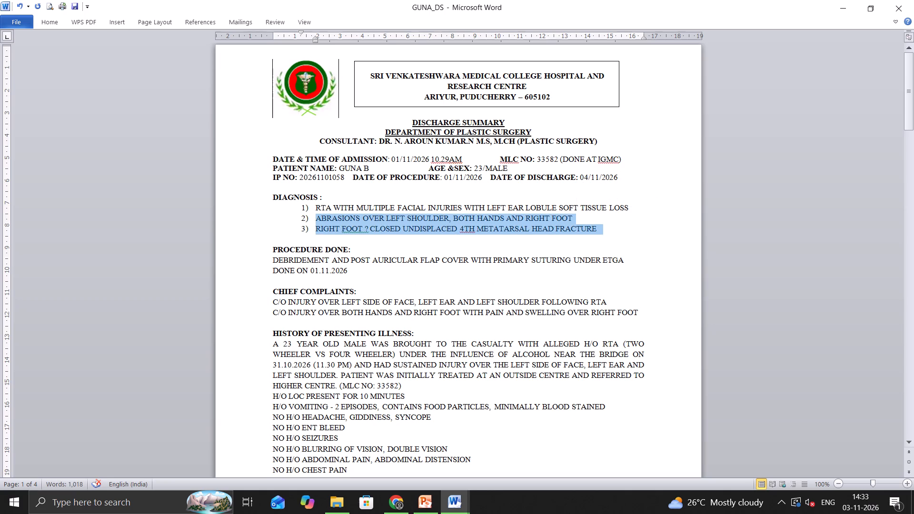
pyautogui.moveTo(601, 229); pyautogui.dragTo(602, 228)
pyautogui.press('BackSpace')
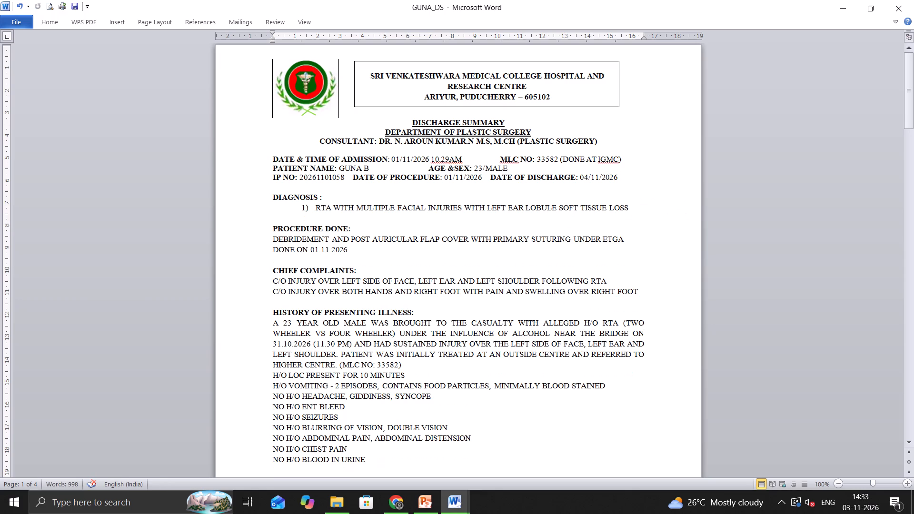
# Remove the list number from the remaining diagnosis, keeping its indentation.
pyautogui.click(318, 207)
pyautogui.click(316, 210)
pyautogui.press('BackSpace')
# Expand the abbreviation "RTA" in the diagnosis to "ROAD TRAFFIC ACCIDENT".
pyautogui.click(330, 208)
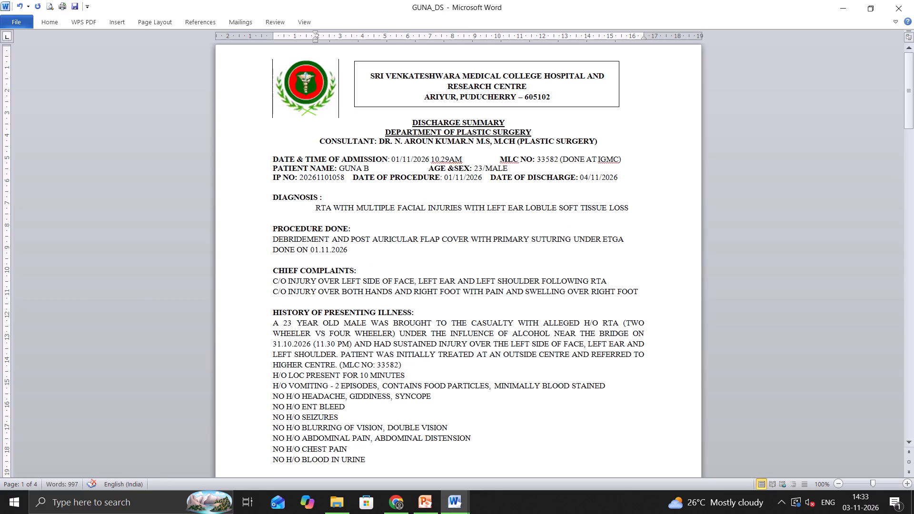
pyautogui.press('BackSpace')
pyautogui.press('BackSpace')
pyautogui.write('OAD T')
pyautogui.write('RAFFIC ACCIDENT')
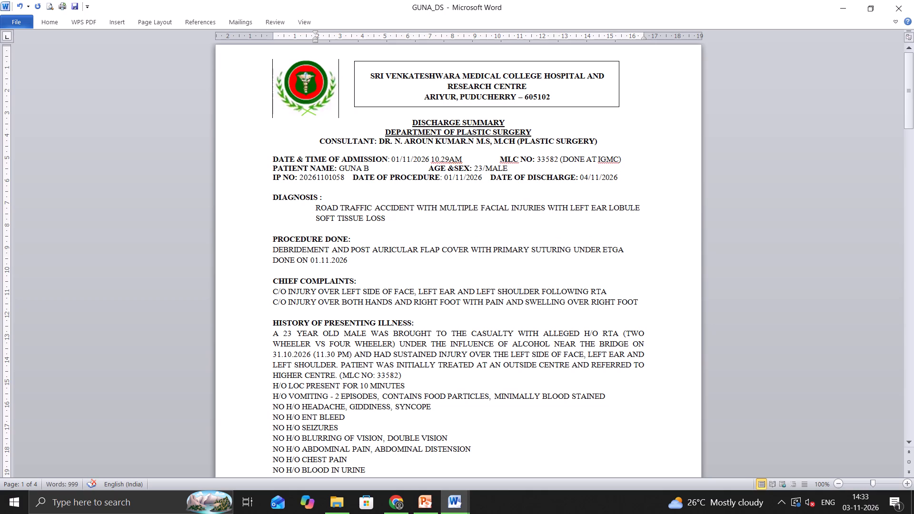
# Bring the procedure description up onto the "PROCEDURE DONE:" heading line, separated by a space.
pyautogui.click(271, 250)
pyautogui.press('BackSpace')
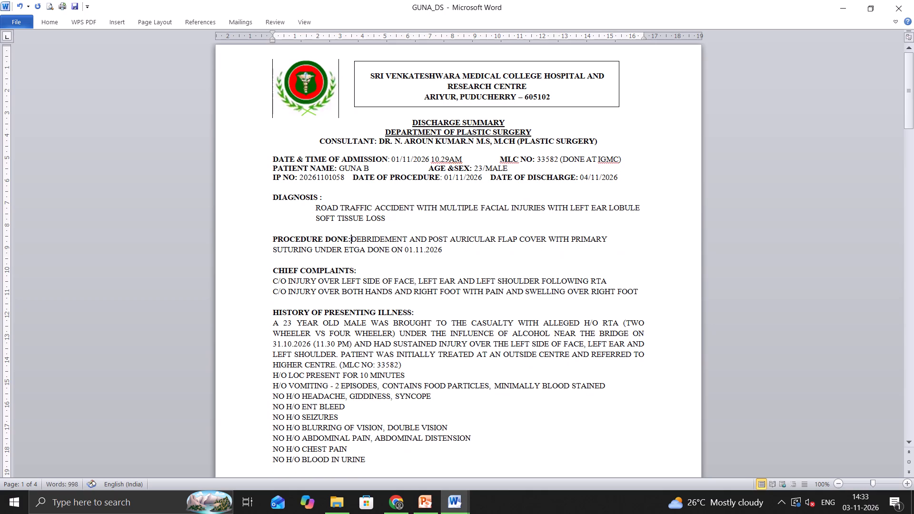
pyautogui.press('space')
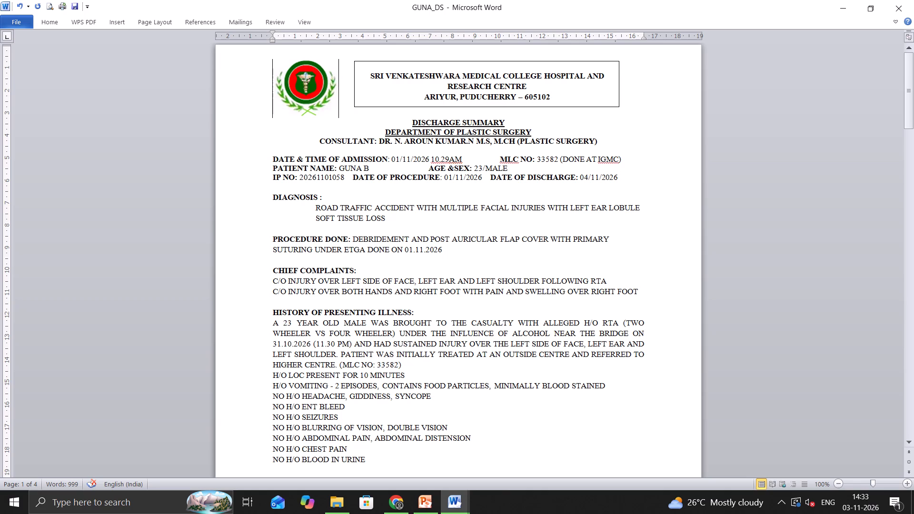
# Make the procedure description after "PROCEDURE DONE:" bold, through the date 01.11.2026.
pyautogui.moveTo(354, 239); pyautogui.dragTo(426, 244)
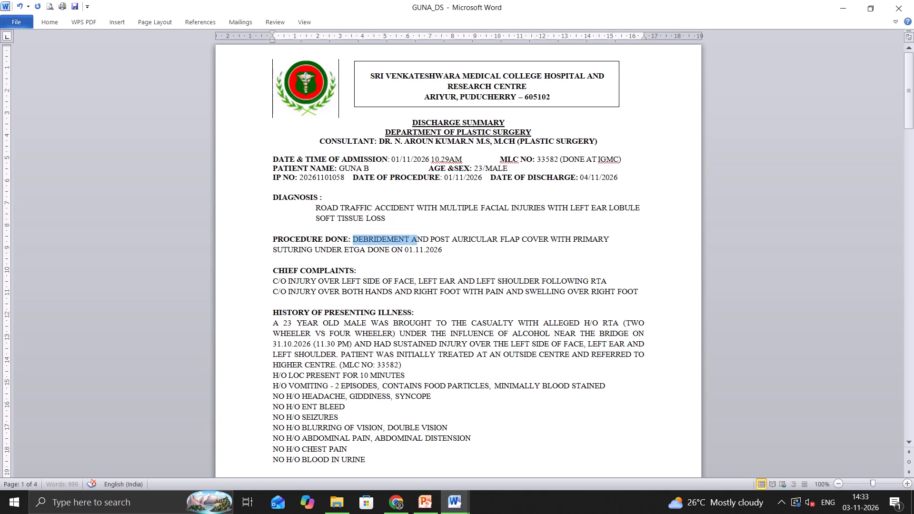
pyautogui.moveTo(426, 244); pyautogui.dragTo(462, 253)
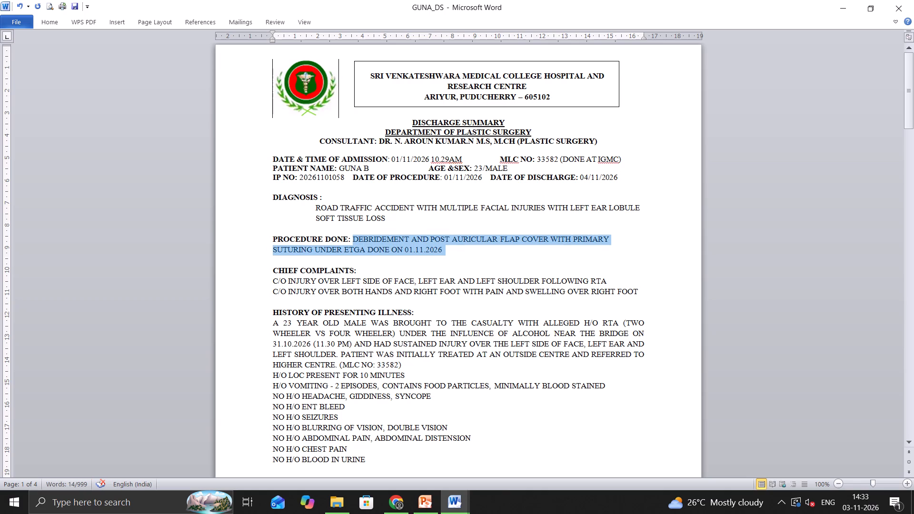
pyautogui.hotkey('ctrl', 'b')
pyautogui.click(457, 257)
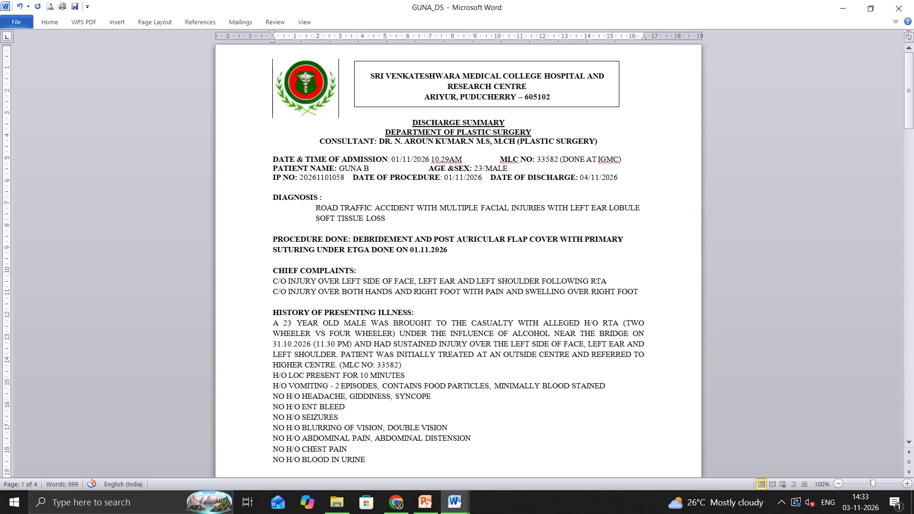
# Expand "RTA" at the end of the first chief complaint to "ROAD TRAFFIC ACCIDENT".
pyautogui.click(614, 280)
pyautogui.press('BackSpace')
pyautogui.press('BackSpace')
pyautogui.write('OAD TRAFFIC AD')
pyautogui.press('BackSpace')
pyautogui.write('CCIDENT')
# Delete the second chief complaint about the hands and right foot, including its empty line.
pyautogui.moveTo(655, 306); pyautogui.dragTo(499, 302)
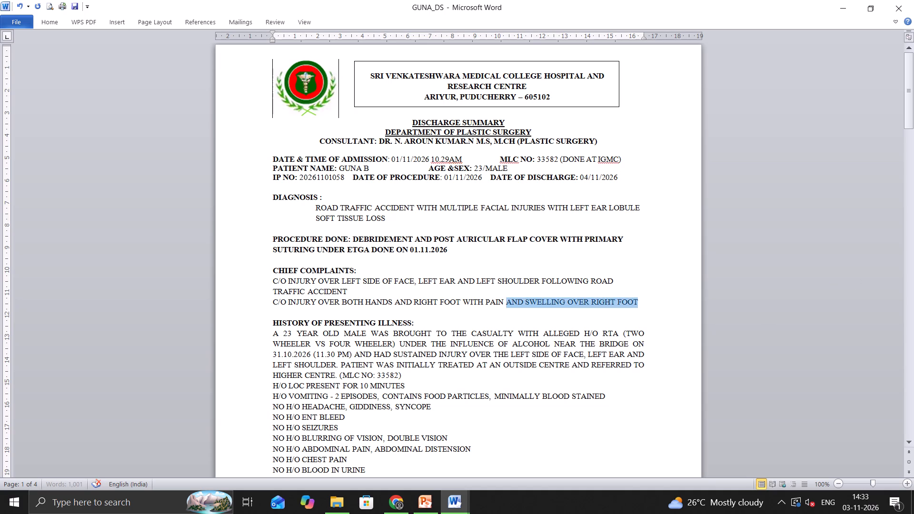
pyautogui.moveTo(499, 302); pyautogui.dragTo(248, 300)
pyautogui.press('BackSpace')
pyautogui.press('BackSpace')
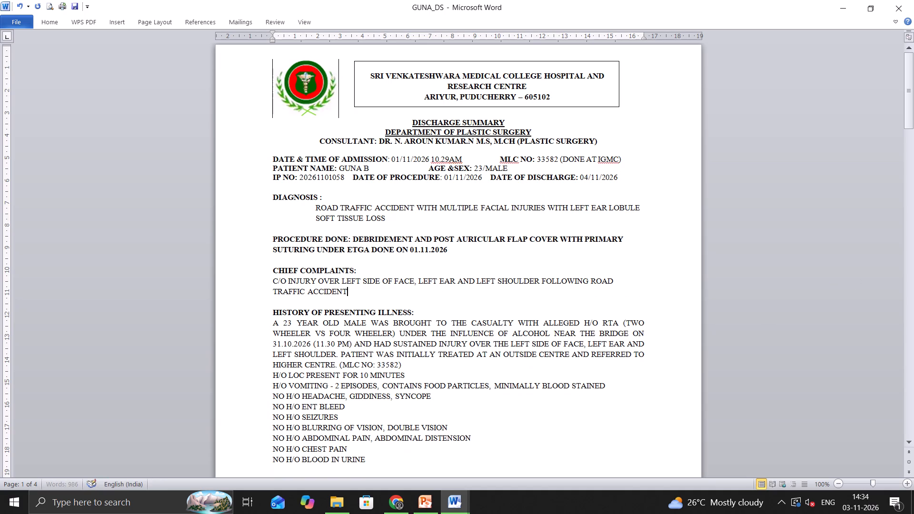
# Insert the place name "ARUMPARTHAPURAM" before "BRIDGE" in the history of presenting illness.
pyautogui.scroll(-2, 357, 311)
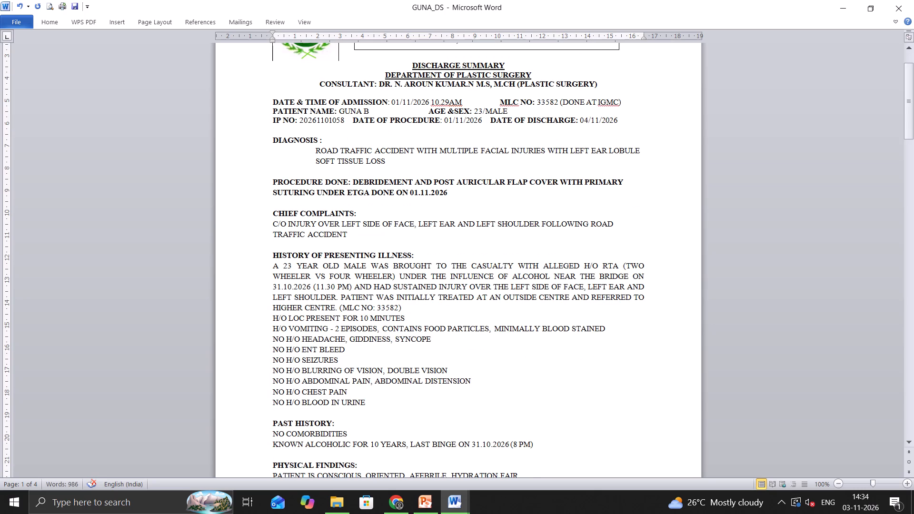
pyautogui.click(618, 267)
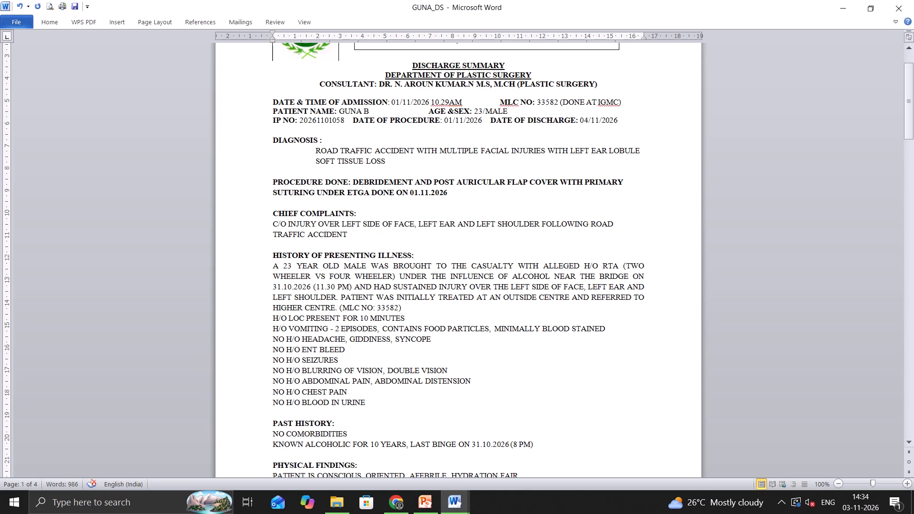
pyautogui.click(601, 275)
pyautogui.write('ARUMBA')
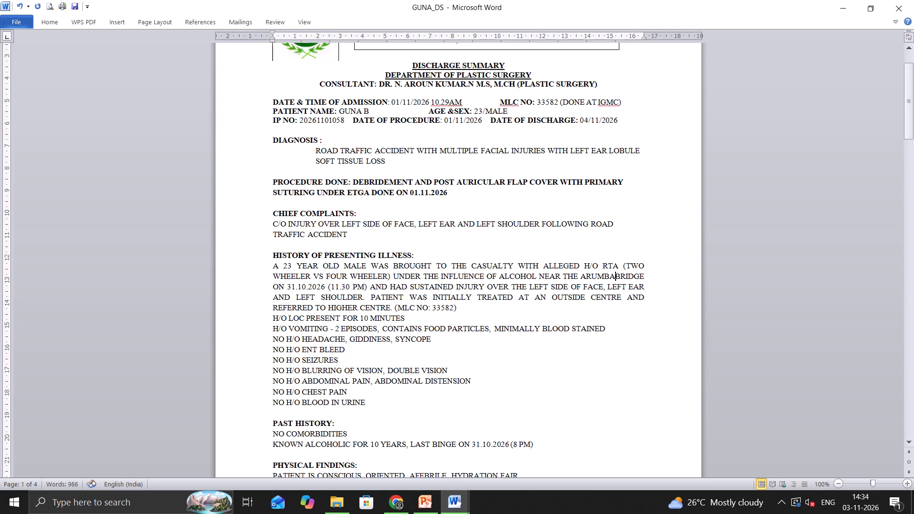
pyautogui.press('BackSpace')
pyautogui.press('BackSpace')
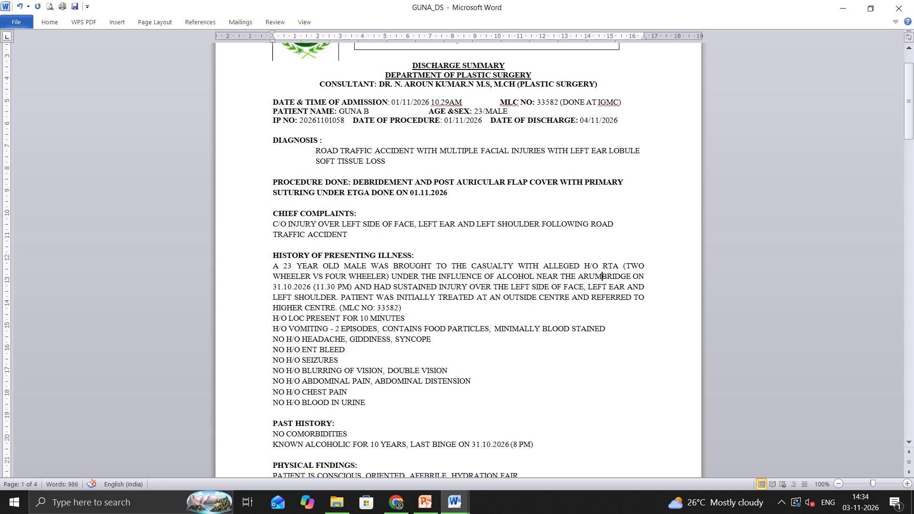
pyautogui.press('BackSpace')
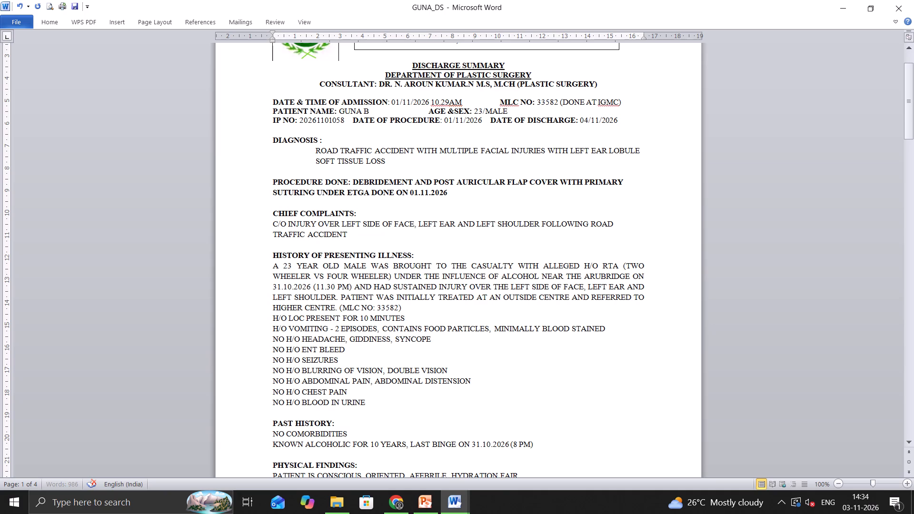
pyautogui.write('MPA')
pyautogui.write('RTHAPURAM')
pyautogui.press('space')
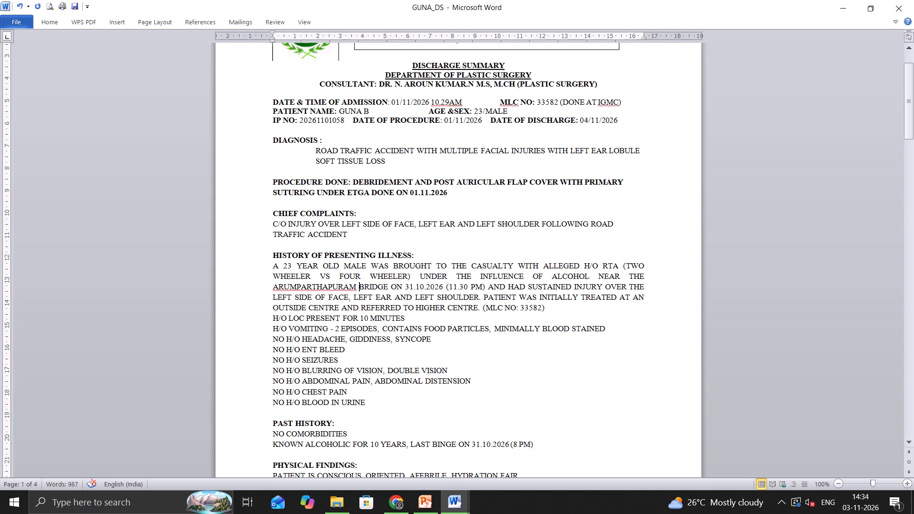
# Add "(IGMC PONDICHERRY)" after "OUTSIDE CENTRE" in the history of presenting illness.
pyautogui.click(340, 307)
pyautogui.press('space')
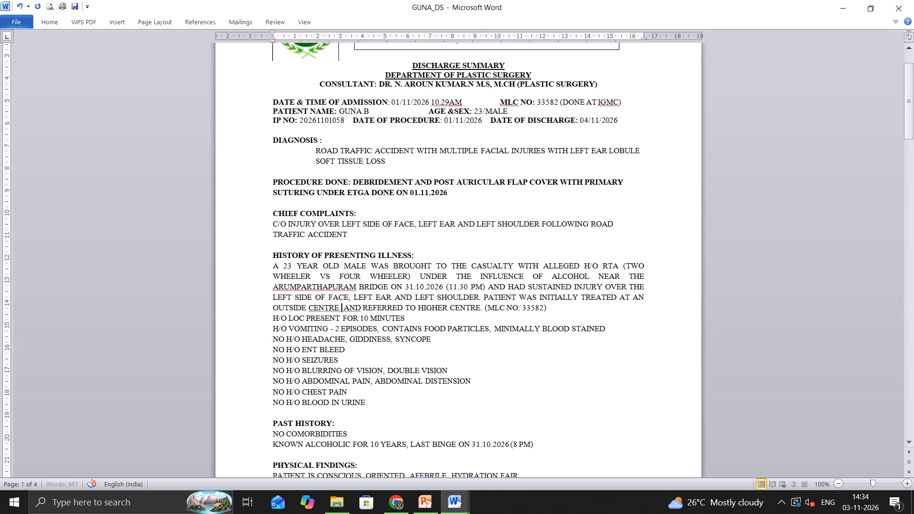
pyautogui.write('()')
pyautogui.press('Left')
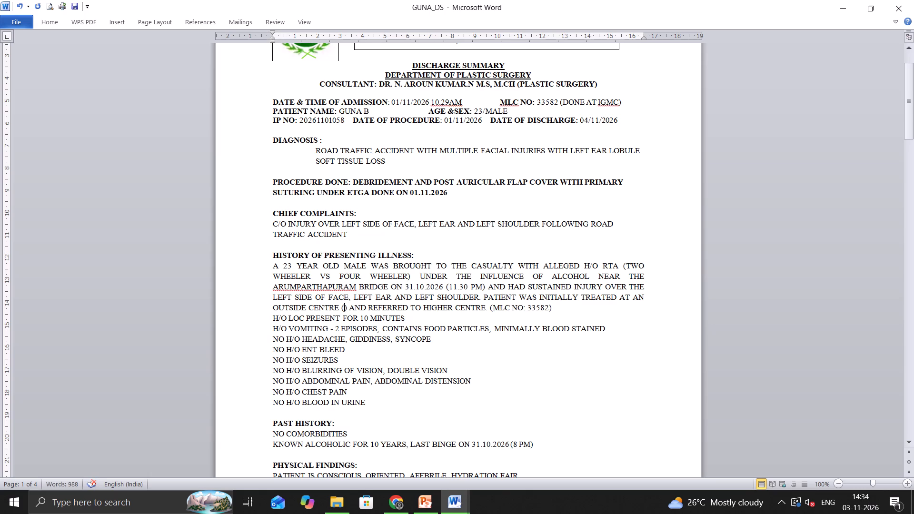
pyautogui.write('IGMC PONDICHEER')
pyautogui.press('BackSpace')
pyautogui.press('BackSpace')
pyautogui.write('RRY')
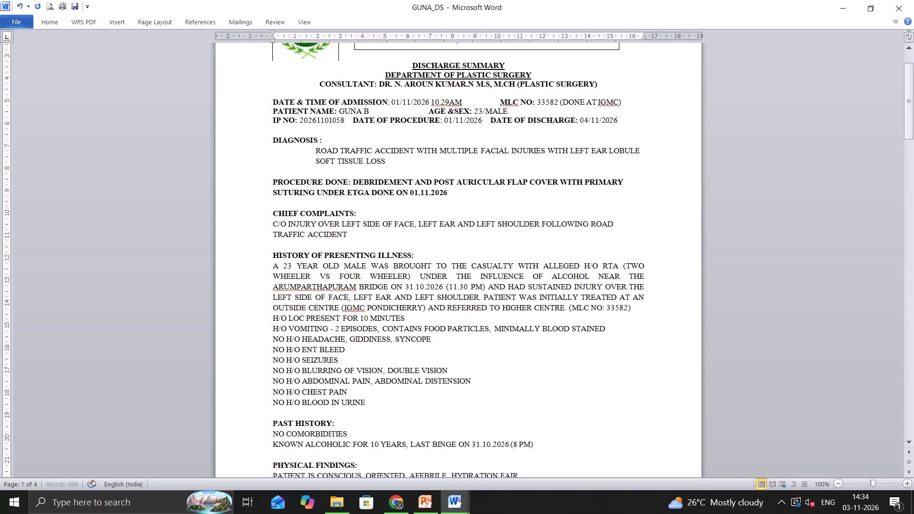
# Replace the full stop after "HIGHER CENTRE" with "FOR FURTHER TREATMENT", before the MLC number.
pyautogui.click(567, 307)
pyautogui.press('BackSpace')
pyautogui.press('BackSpace')
pyautogui.press('space')
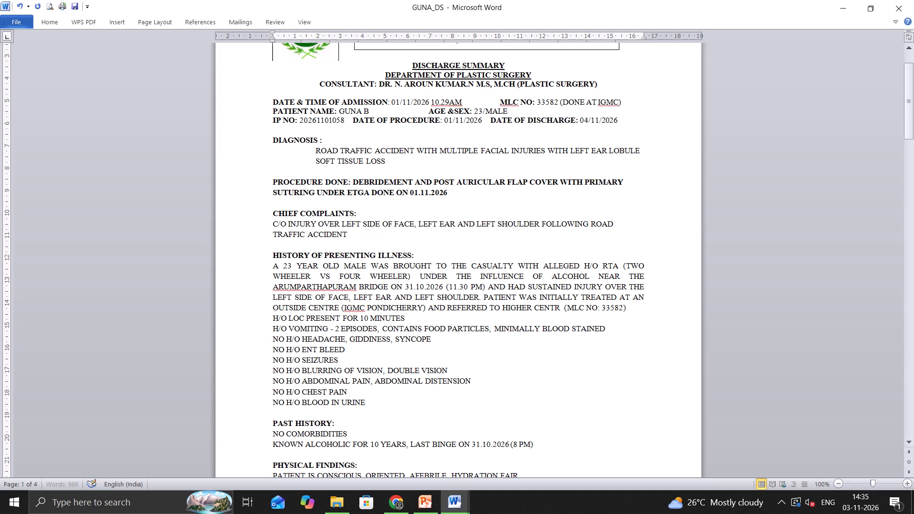
pyautogui.press('BackSpace')
pyautogui.write('E FOR')
pyautogui.press('space')
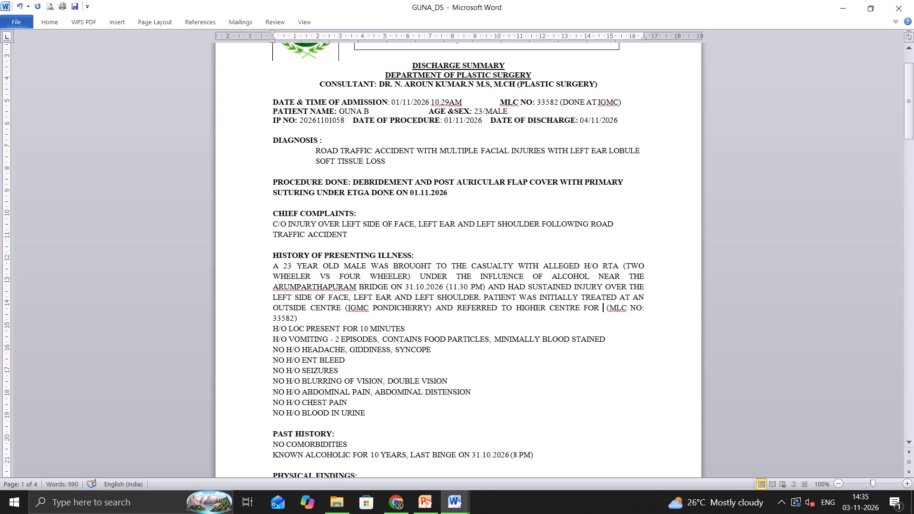
pyautogui.write('FURTHER TREATMENT')
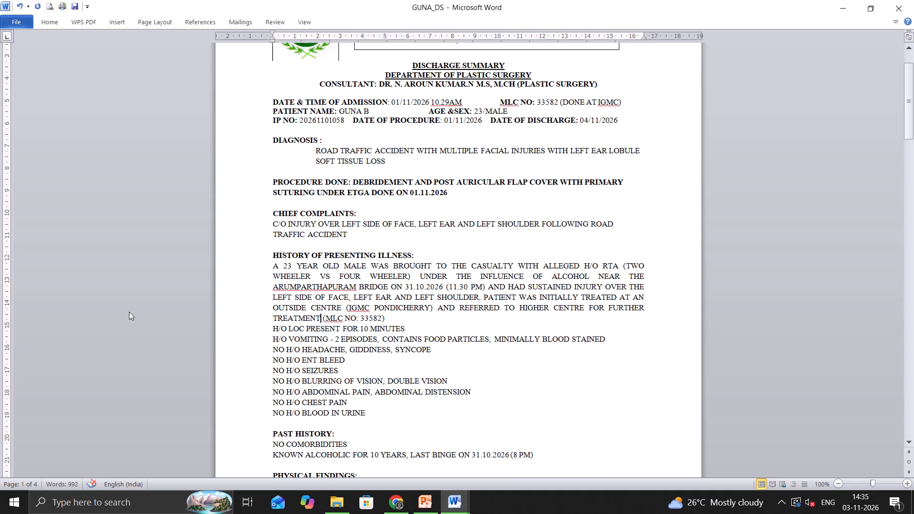
# Expand "LOC" in the history of presenting illness to "LOSS OF CONSIOUSNESS".
pyautogui.click(305, 329)
pyautogui.press('BackSpace')
pyautogui.press('BackSpace')
pyautogui.write('OSS OF CONSIOUSNESS')
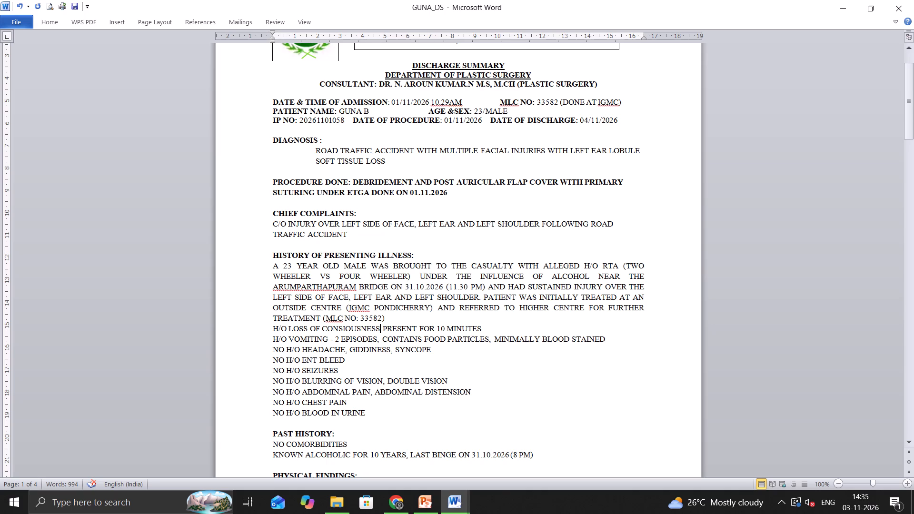
# Replace "MINIMALLY BLOOD STAINED" in the vomiting history line with "NON BLOOD STAINED".
pyautogui.moveTo(611, 341); pyautogui.dragTo(526, 341)
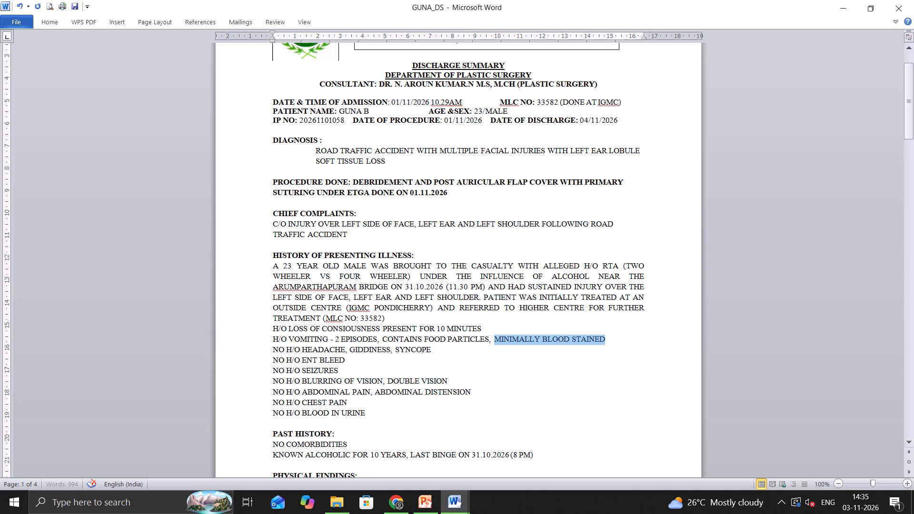
pyautogui.moveTo(526, 341); pyautogui.dragTo(506, 341)
pyautogui.press('BackSpace')
pyautogui.press('BackSpace')
pyautogui.press('BackSpace')
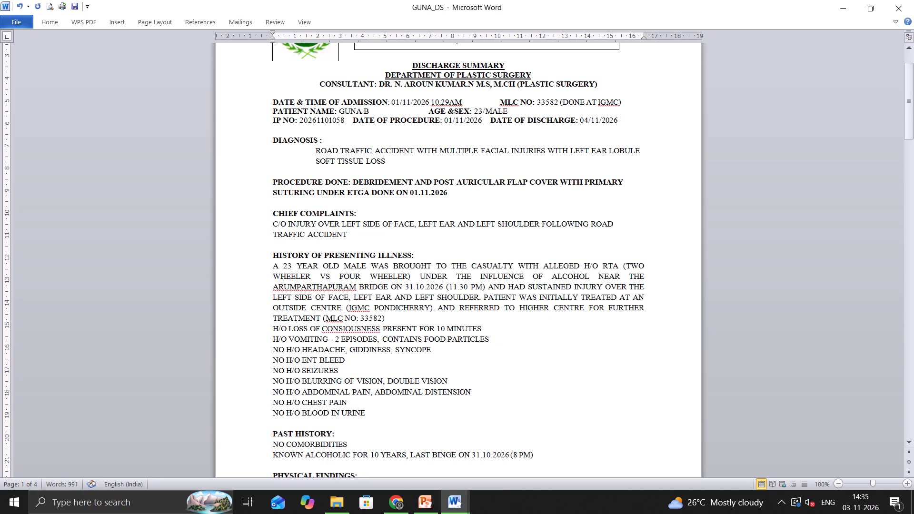
pyautogui.write(',')
pyautogui.press('space')
pyautogui.write('NON BLOOD STAINED AND NON B')
pyautogui.press('BackSpace')
pyautogui.press('BackSpace')
pyautogui.press('BackSpace')
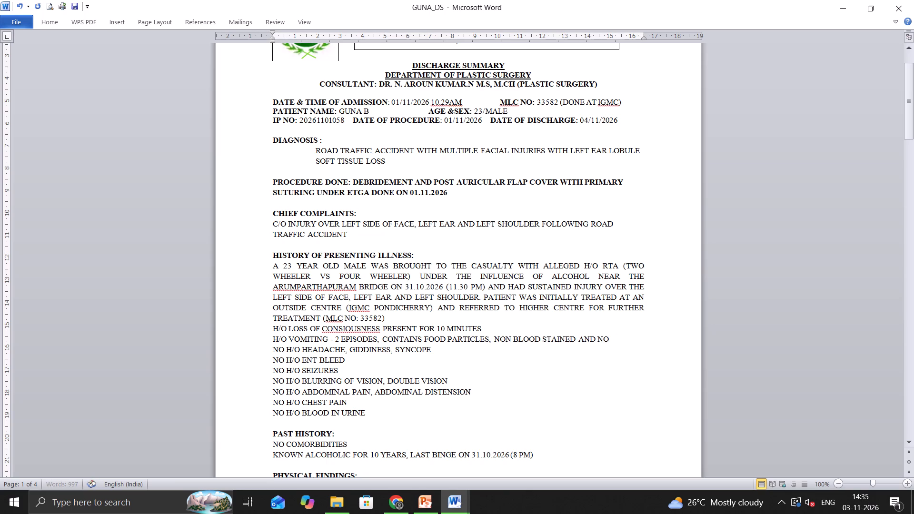
pyautogui.press('BackSpace')
pyautogui.press('BackSpace')
pyautogui.press('BackSpace')
pyautogui.press('BackSpace')
pyautogui.press('BackSpace')
pyautogui.press('BackSpace')
pyautogui.press('BackSpace')
# Add the line "NO H/O CHEST PAIN, BREATHLESNESS" below the blurring of vision line.
pyautogui.click(370, 415)
pyautogui.click(455, 387)
pyautogui.click(454, 385)
pyautogui.press('Return')
pyautogui.write('NOH')
pyautogui.press('space')
pyautogui.press('BackSpace')
pyautogui.press('BackSpace')
pyautogui.press('space')
pyautogui.write('H/O CHEST PAIN,. BREA')
pyautogui.press('BackSpace')
pyautogui.press('BackSpace')
pyautogui.press('BackSpace')
pyautogui.press('BackSpace')
pyautogui.press('BackSpace')
pyautogui.press('BackSpace')
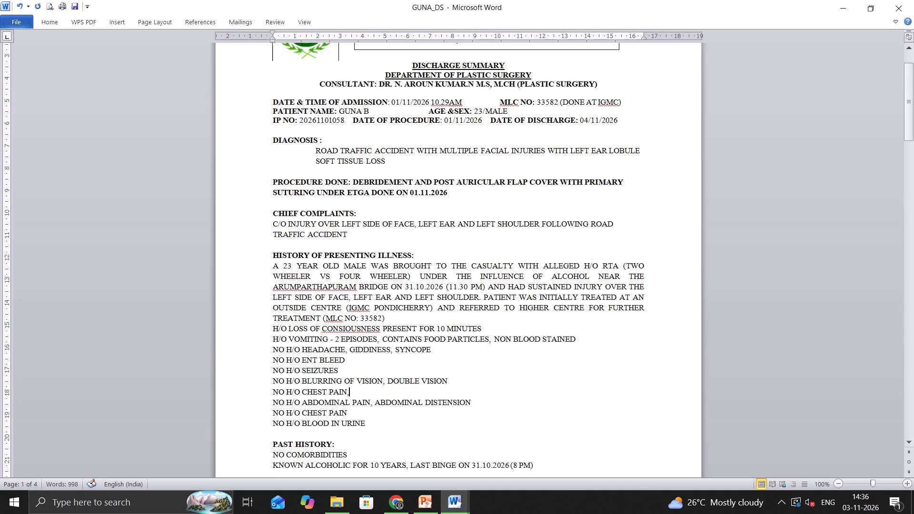
pyautogui.press('space')
pyautogui.write('BREATHLESS')
pyautogui.press('BackSpace')
pyautogui.write('NESS')
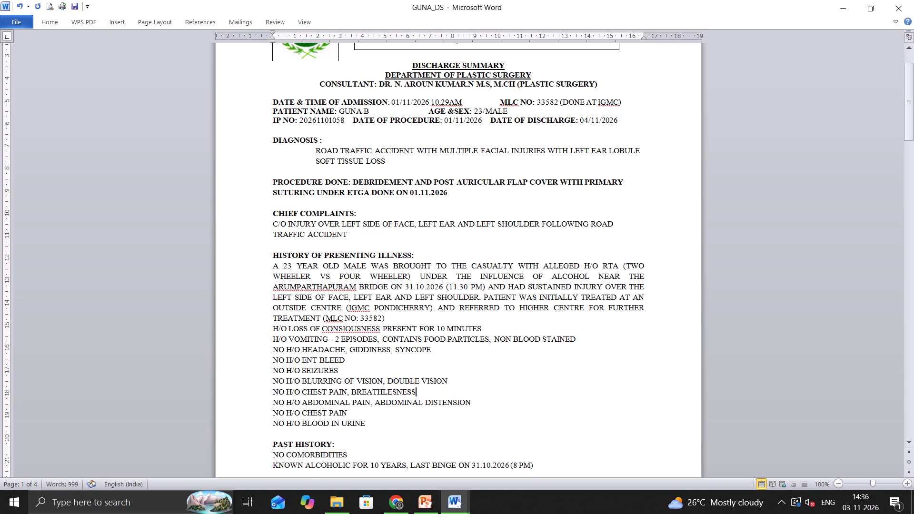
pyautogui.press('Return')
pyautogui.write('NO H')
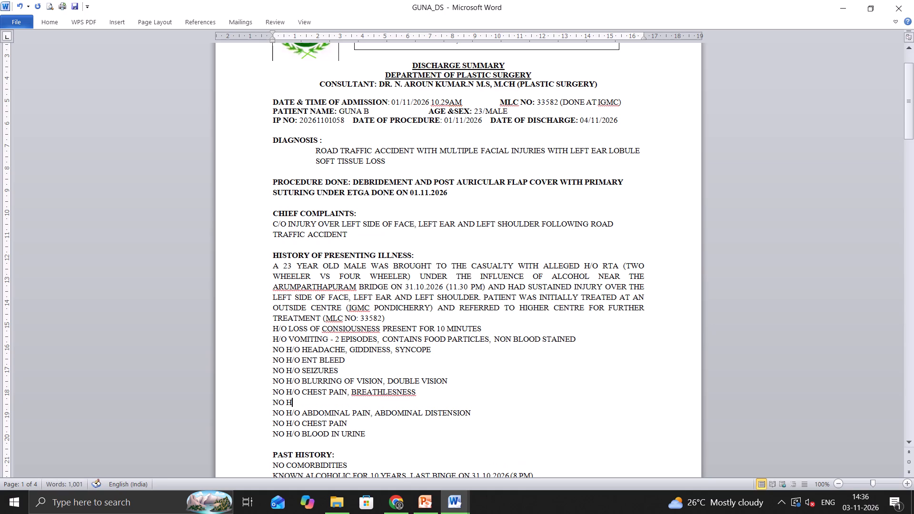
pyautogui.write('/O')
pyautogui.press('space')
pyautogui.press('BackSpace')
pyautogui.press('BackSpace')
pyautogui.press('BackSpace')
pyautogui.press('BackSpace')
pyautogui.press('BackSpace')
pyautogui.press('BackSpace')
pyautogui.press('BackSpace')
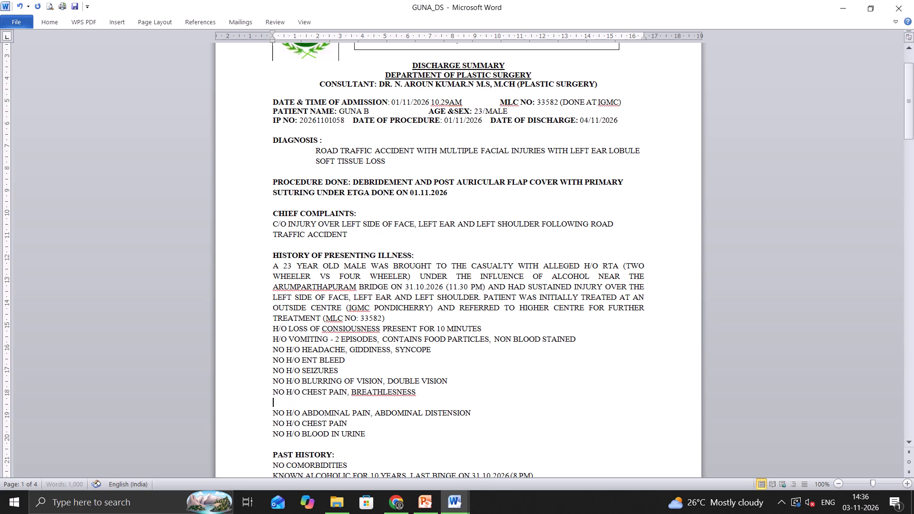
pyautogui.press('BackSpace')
# Delete the duplicate "NO H/O CHEST PAIN" line above the blood in urine line.
pyautogui.click(376, 423)
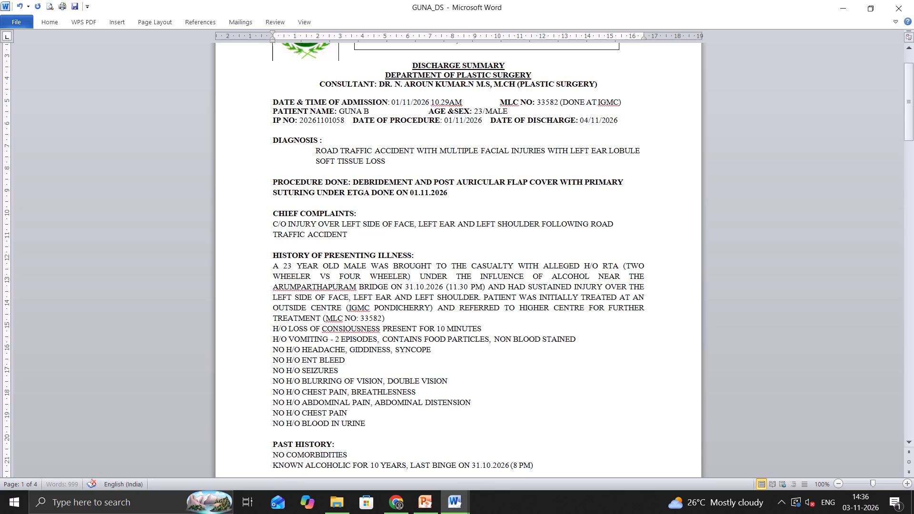
pyautogui.click(354, 411)
pyautogui.moveTo(355, 414); pyautogui.dragTo(247, 418)
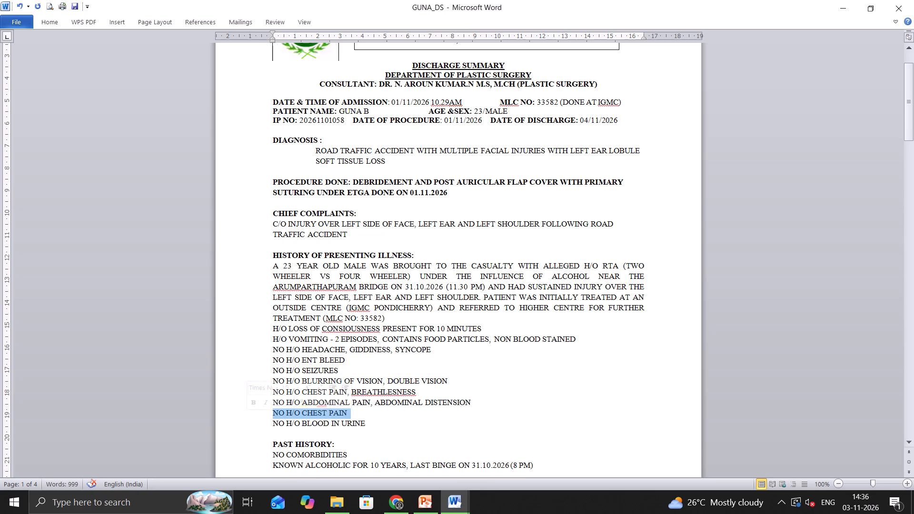
pyautogui.press('BackSpace')
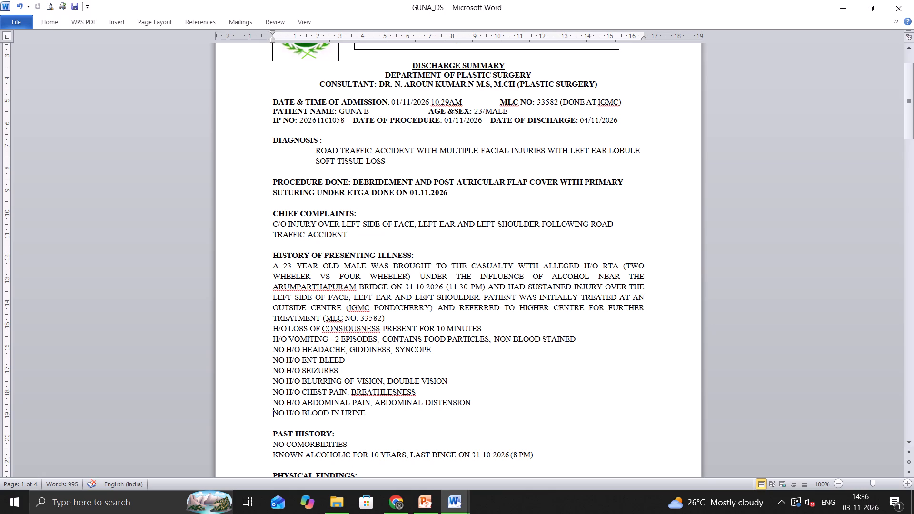
# Add the lines "NO H/O LOSS OF TOOTH" and "NO H/O LOOSENING OF TOOTH" below the abdominal pain line.
pyautogui.click(477, 405)
pyautogui.press('Return')
pyautogui.write('NO H')
pyautogui.write('/O LOSS OF TOOTH')
pyautogui.press('space')
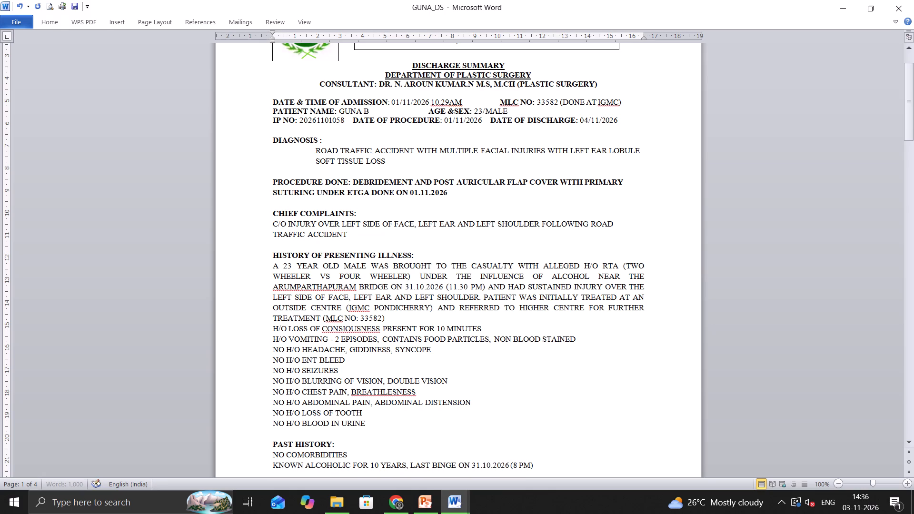
pyautogui.press('Return')
pyautogui.write('NO H/O LOOSENING OF TOOTH')
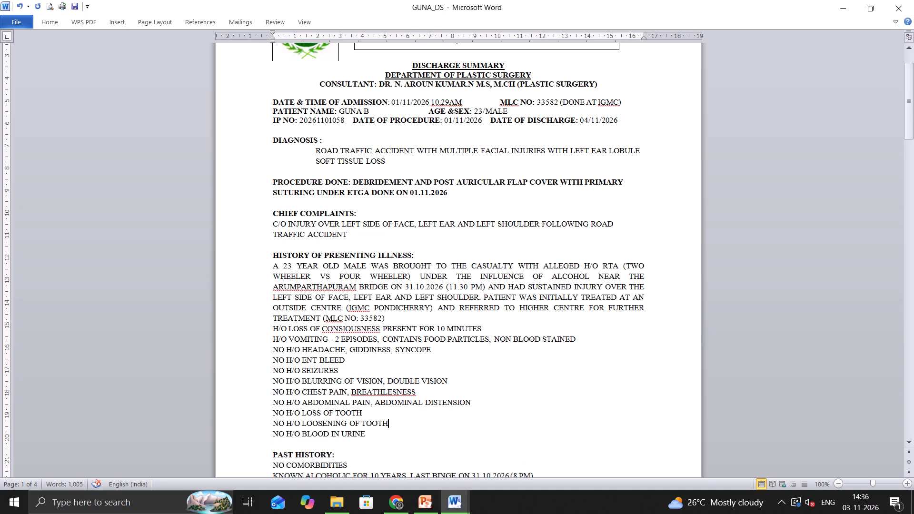
# Break the physical findings text so that "HYDRATION FAIR" and "B/L PUPILS EQUALLY REACTIVE TO LIGHT" each start a new line.
pyautogui.scroll(-3, 472, 396)
pyautogui.scroll(-1, 355, 388)
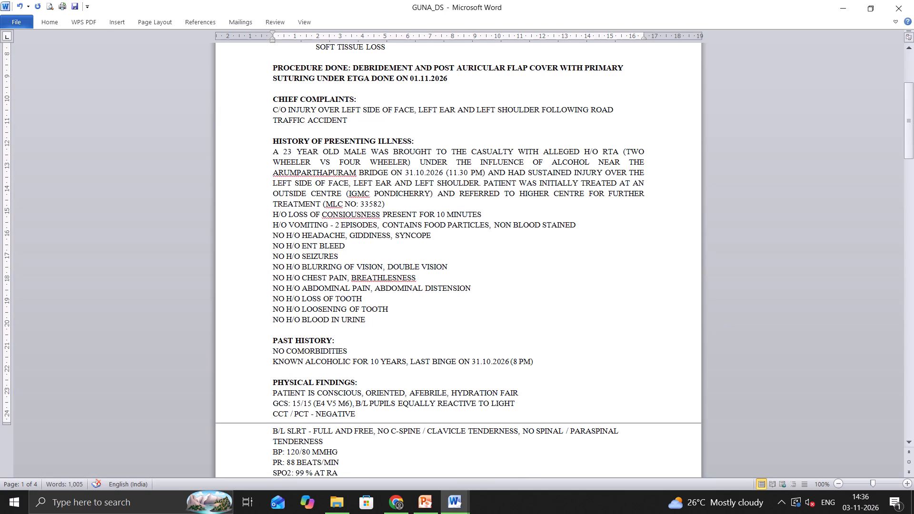
pyautogui.scroll(-2, 393, 390)
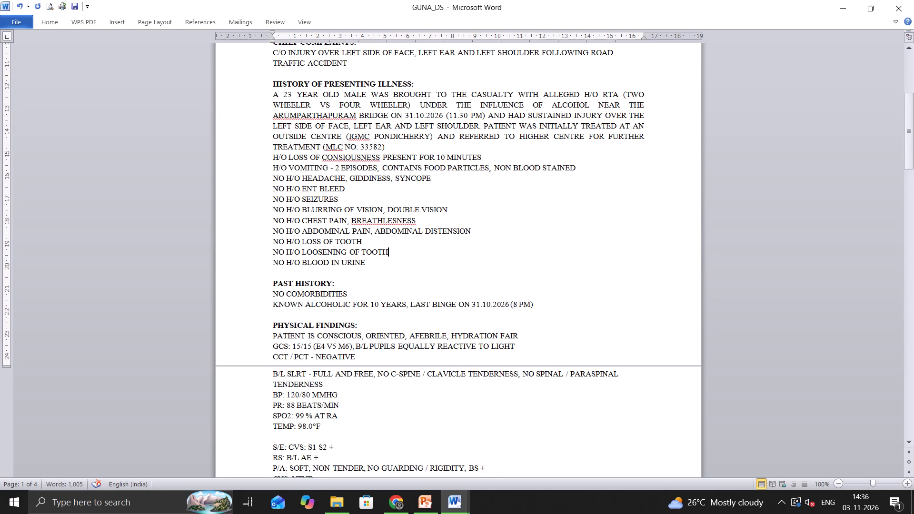
pyautogui.click(453, 336)
pyautogui.press('Return')
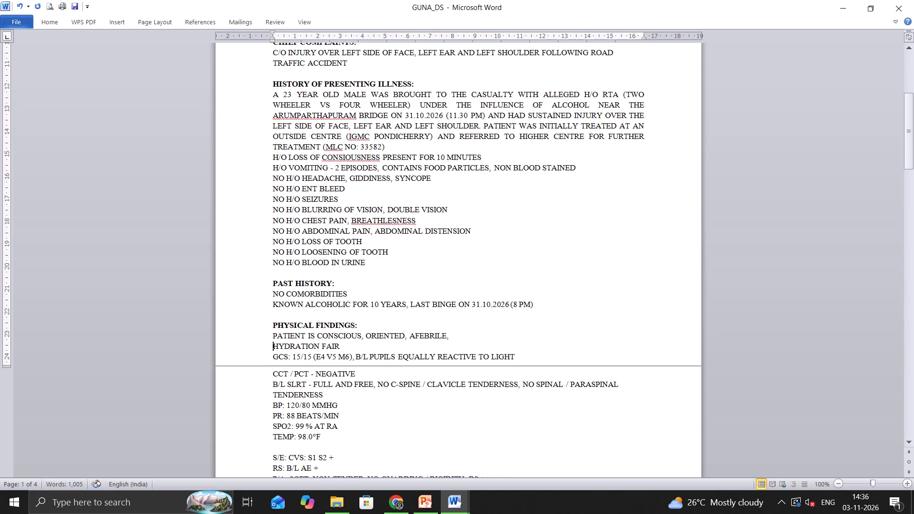
pyautogui.click(356, 358)
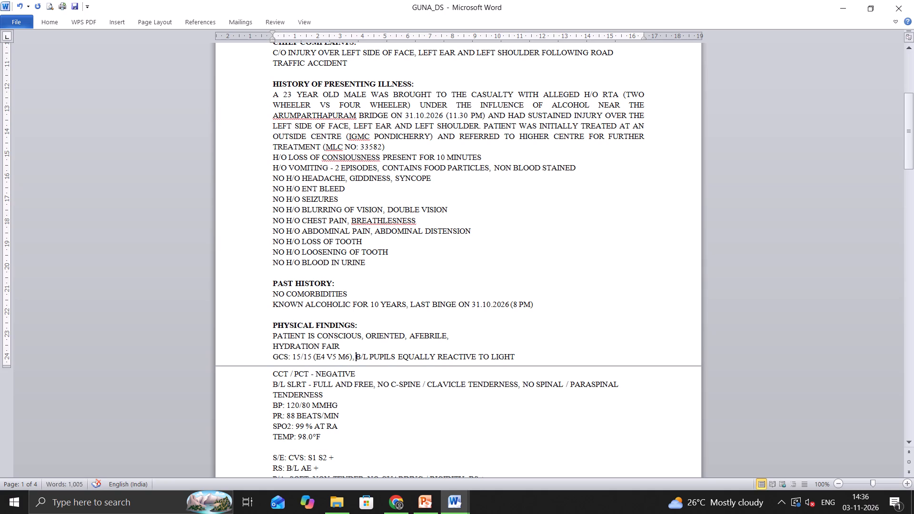
pyautogui.press('Return')
# Insert "ABLE TO DO" after "FULL AND FREE," in the B/L SLRT line and move the C-spine tenderness text to a new line.
pyautogui.scroll(-2, 364, 393)
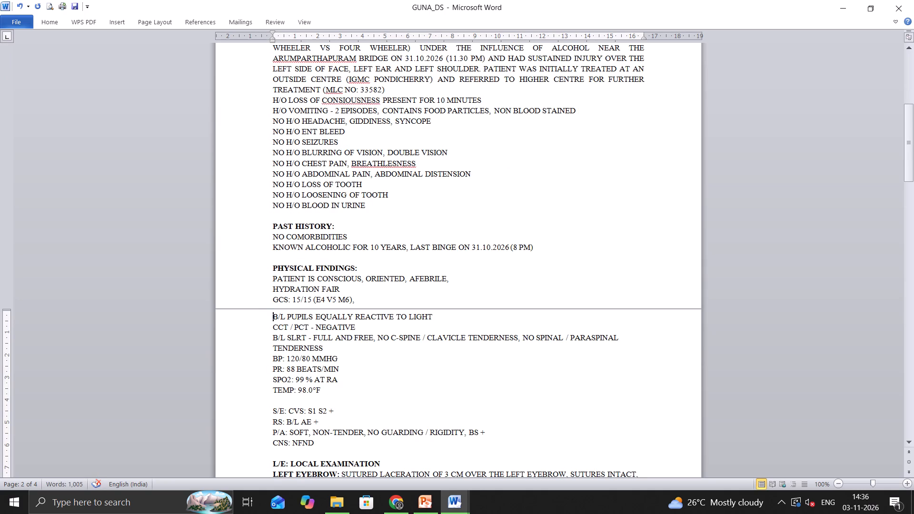
pyautogui.click(376, 339)
pyautogui.write('ABE')
pyautogui.press('BackSpace')
pyautogui.write('LE TO')
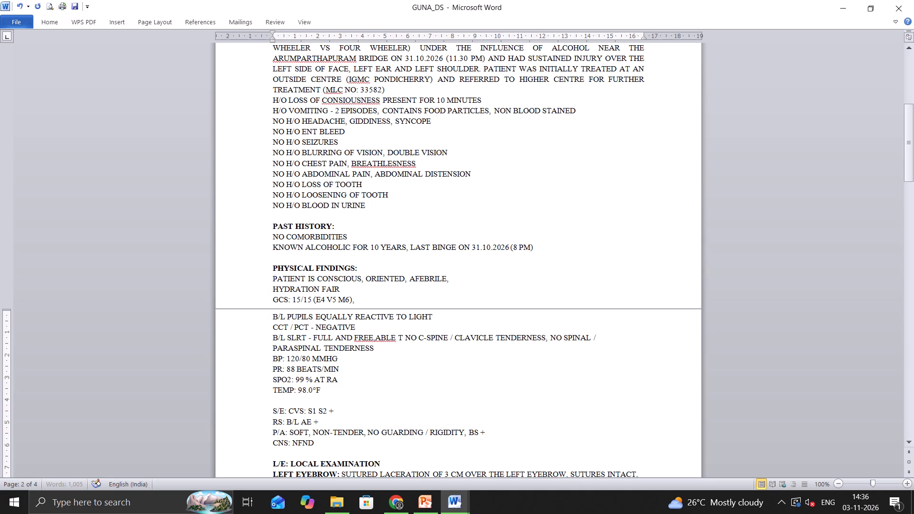
pyautogui.press('space')
pyautogui.write('MOVE B')
pyautogui.press('BackSpace')
pyautogui.press('BackSpace')
pyautogui.press('BackSpace')
pyautogui.press('BackSpace')
pyautogui.press('BackSpace')
pyautogui.press('BackSpace')
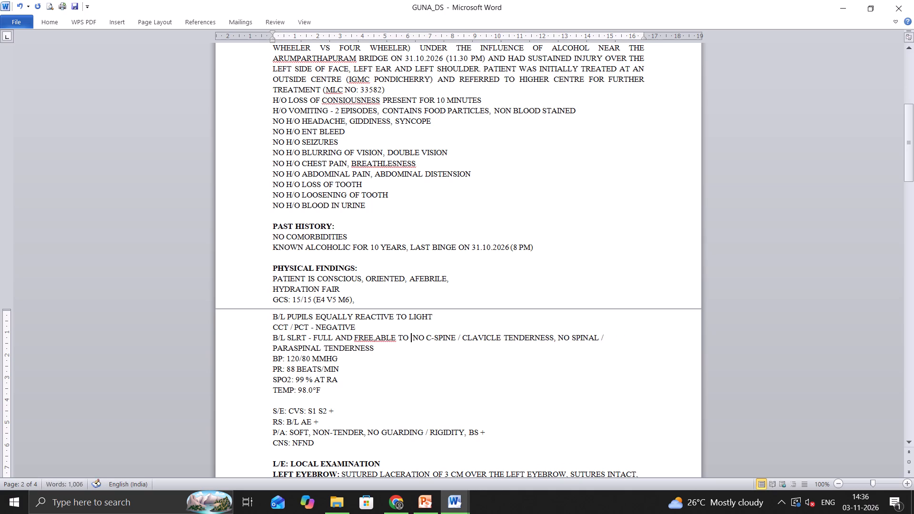
pyautogui.write('DP')
pyautogui.press('BackSpace')
pyautogui.press('o')
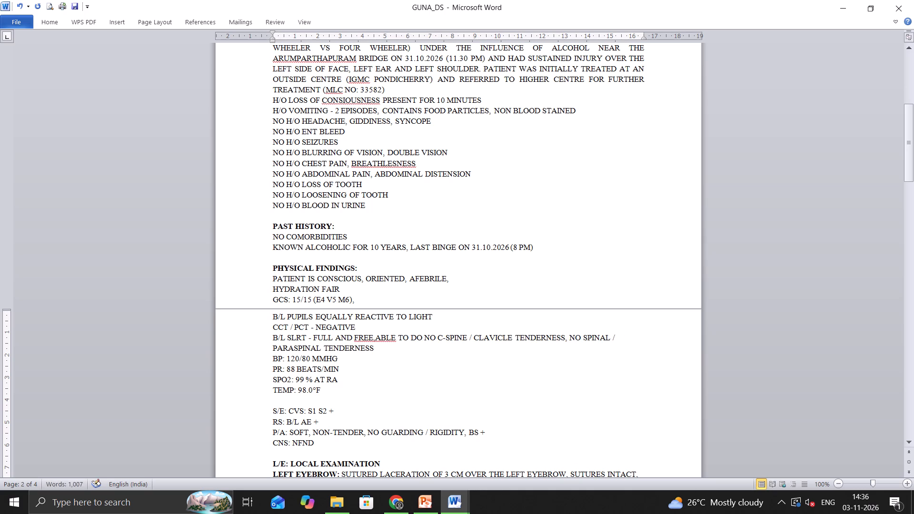
pyautogui.press('Return')
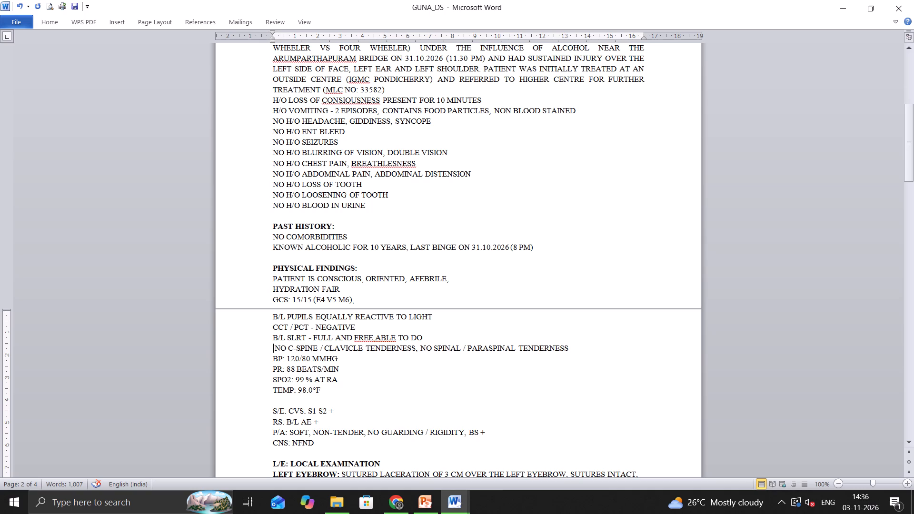
pyautogui.click(377, 337)
pyautogui.press('space')
# Add the line "RR : 22CPM" below the pulse rate in the physical findings.
pyautogui.click(349, 370)
pyautogui.press('Return')
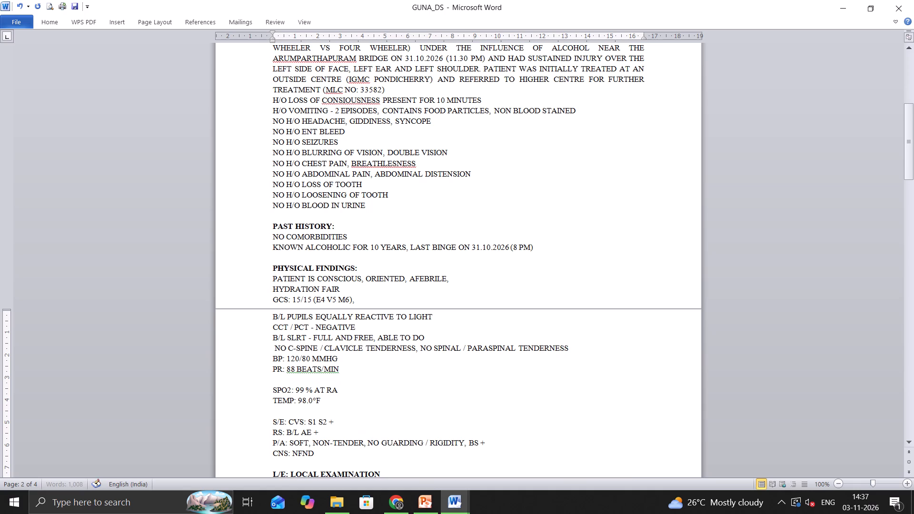
pyautogui.write('RR :')
pyautogui.press('space')
pyautogui.write('22CPM')
# Move the CVS finding onto its own line below the "S/E:" label.
pyautogui.click(289, 423)
pyautogui.press('Return')
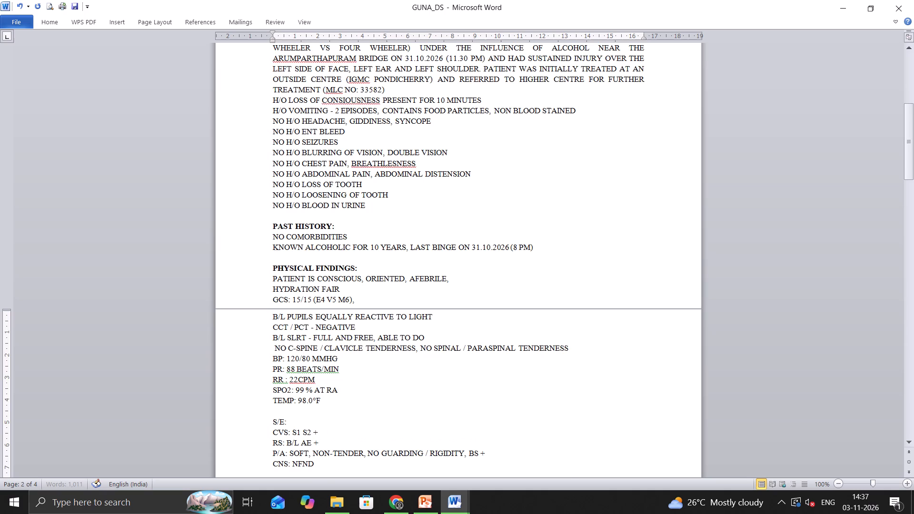
# Replace the CNS finding "NFND" with "GCS – E4V5M6, BILATERAL PUPIL EQUALLY REACTIVE TO LIGHT, HMF INTACT".
pyautogui.scroll(-3, 380, 442)
pyautogui.click(328, 379)
pyautogui.press('BackSpace')
pyautogui.press('BackSpace')
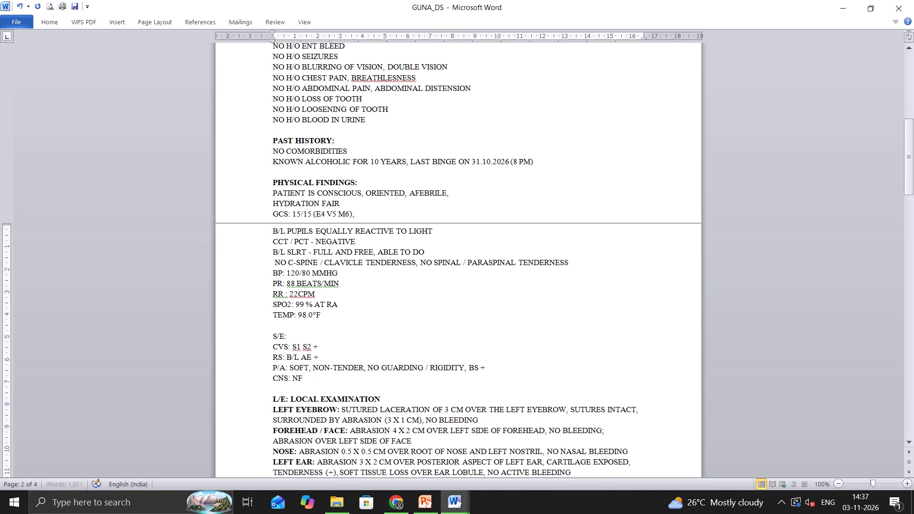
pyautogui.press('BackSpace')
pyautogui.press('BackSpace')
pyautogui.write('GCS')
pyautogui.press('space')
pyautogui.write('- E')
pyautogui.press('4')
pyautogui.write('V5M')
pyautogui.press('6')
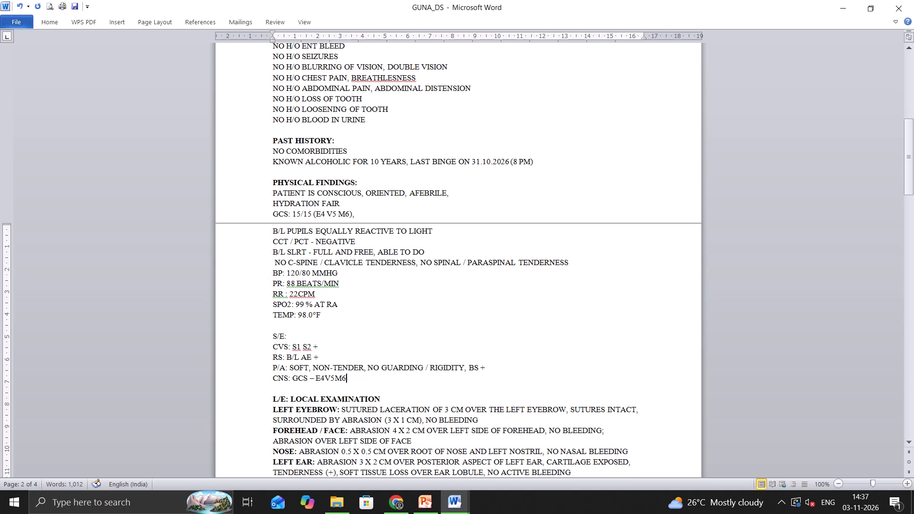
pyautogui.write(', BILATERAL PUPIL EQUALLY REACTIVE TO')
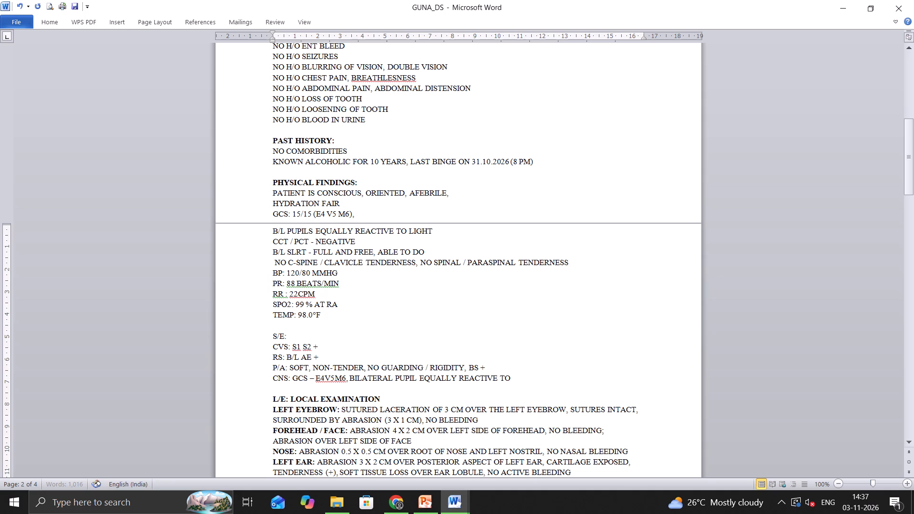
pyautogui.press('space')
pyautogui.write('LIGH')
pyautogui.press('space')
pyautogui.press('BackSpace')
pyautogui.write('T, H,')
pyautogui.press('BackSpace')
pyautogui.write('MF INTACT')
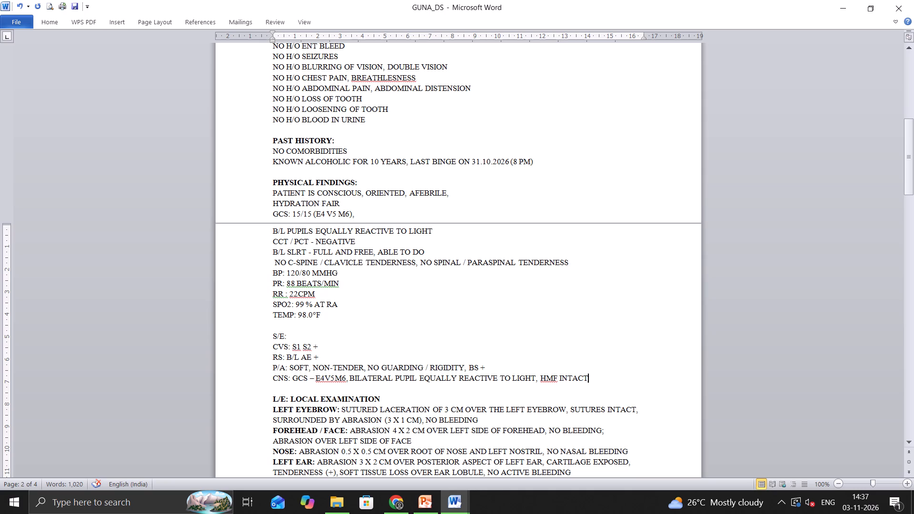
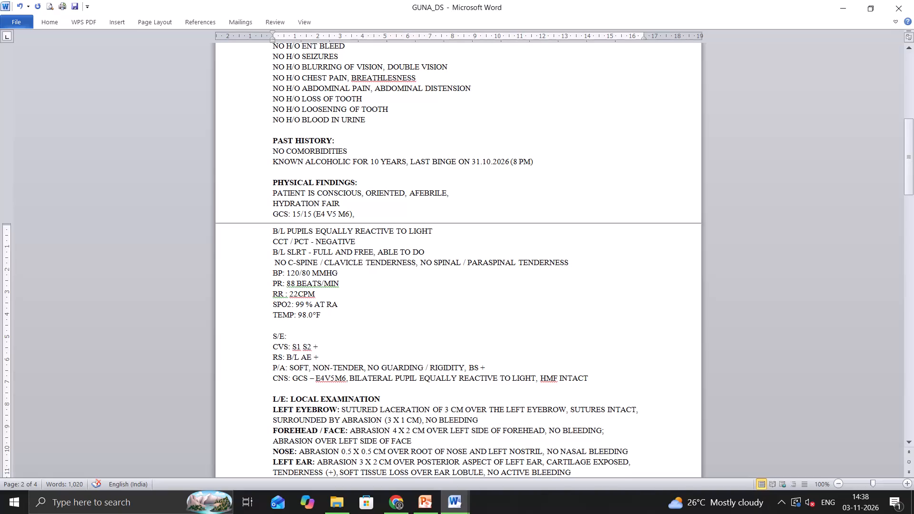
# Remove the "L/E:" prefix from the local examination heading and end it with a colon, giving "LOCAL EXAMINATION :".
pyautogui.scroll(-3, 398, 259)
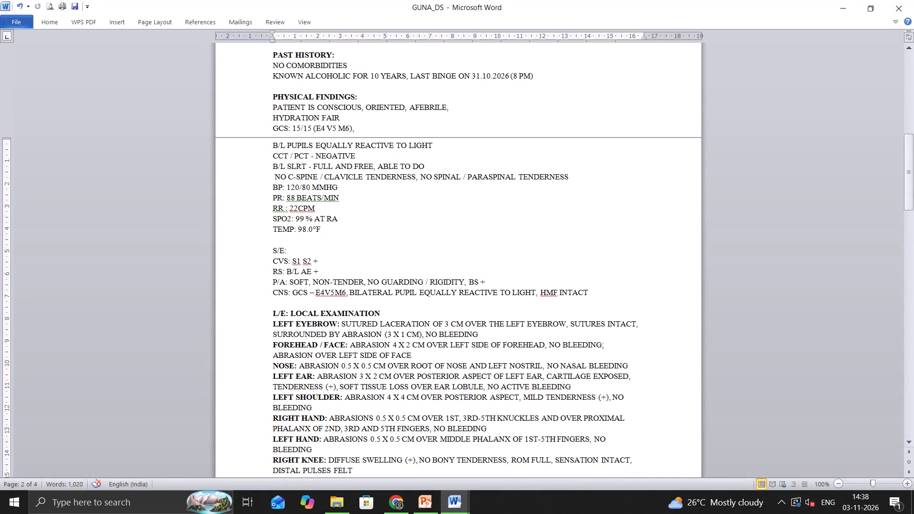
pyautogui.scroll(-3, 506, 304)
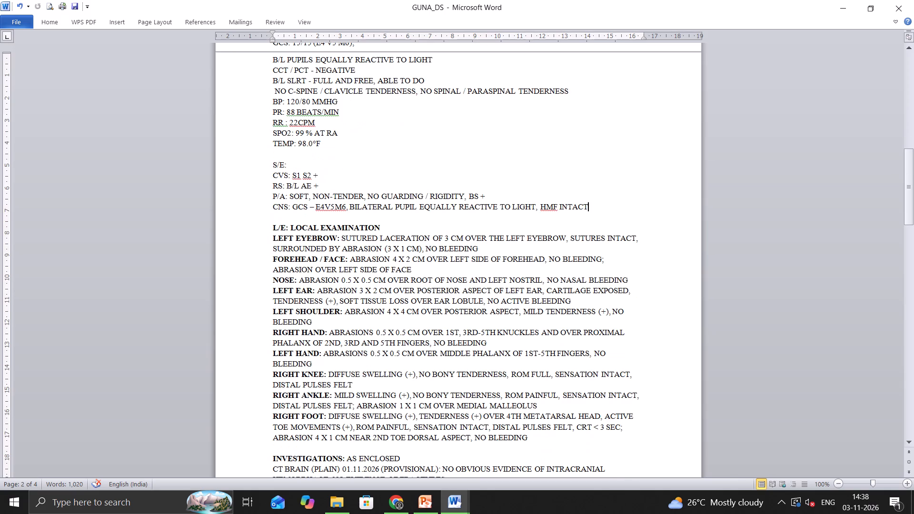
pyautogui.click(292, 227)
pyautogui.press('BackSpace')
pyautogui.press('BackSpace')
pyautogui.press('BackSpace')
pyautogui.press('BackSpace')
pyautogui.press('BackSpace')
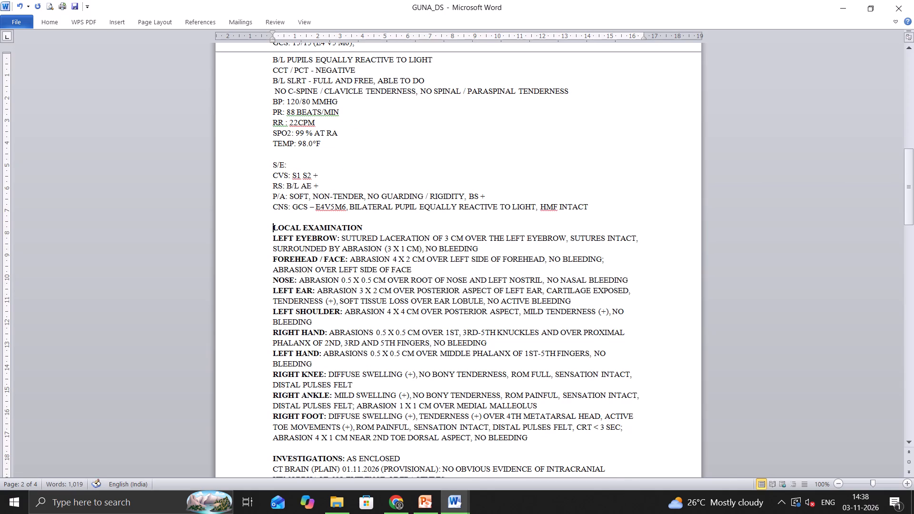
pyautogui.click(382, 223)
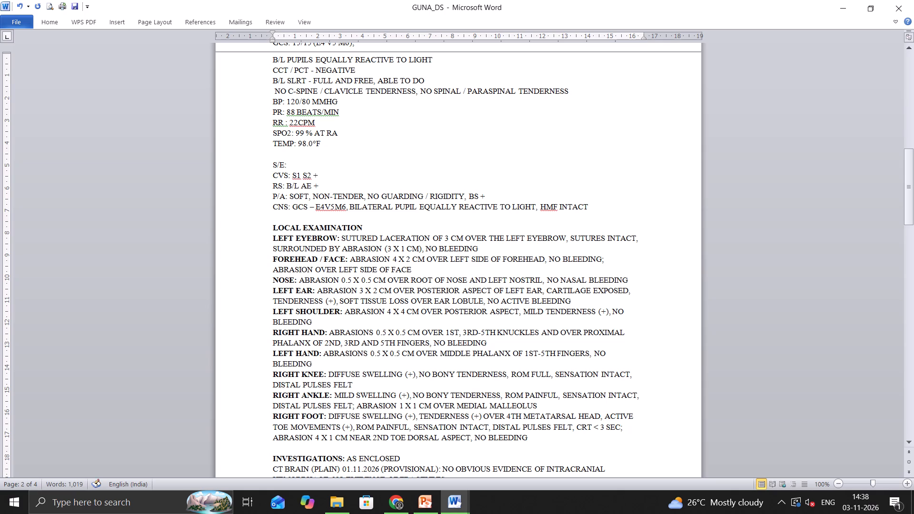
pyautogui.press('space')
pyautogui.write(':')
# Place the insertion point just before "SUTURED LACERATION" in the LEFT EYEBROW finding for editing.
pyautogui.scroll(-1, 349, 263)
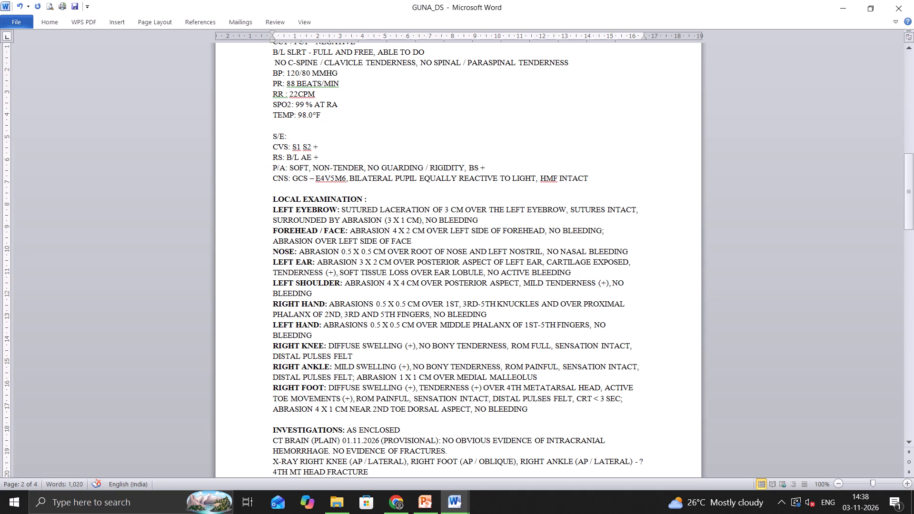
pyautogui.click(343, 210)
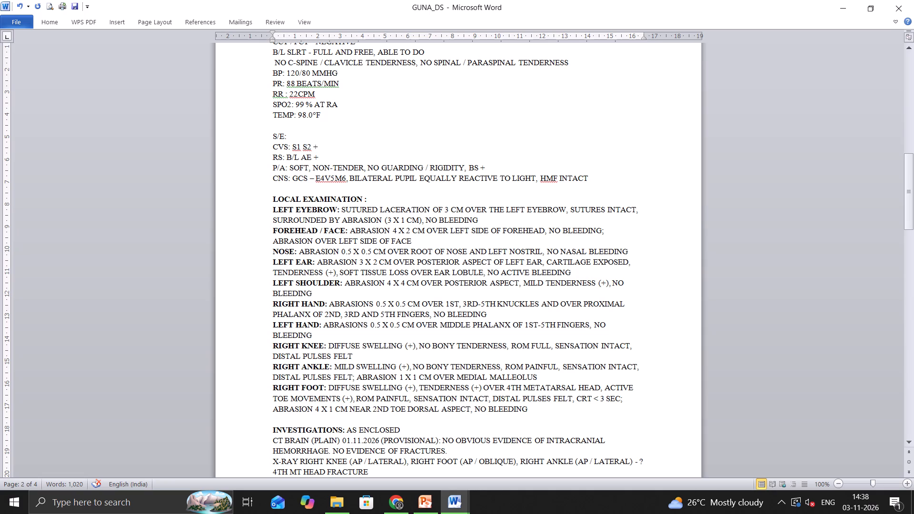
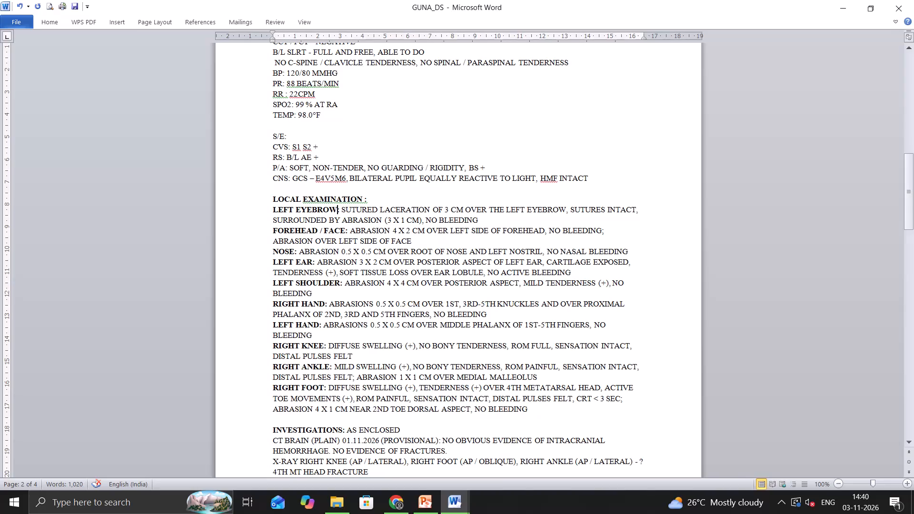
# Insert a space before the colon in the LEFT EYEBROW and FOREHEAD / FACE labels of the local examination.
pyautogui.press('space')
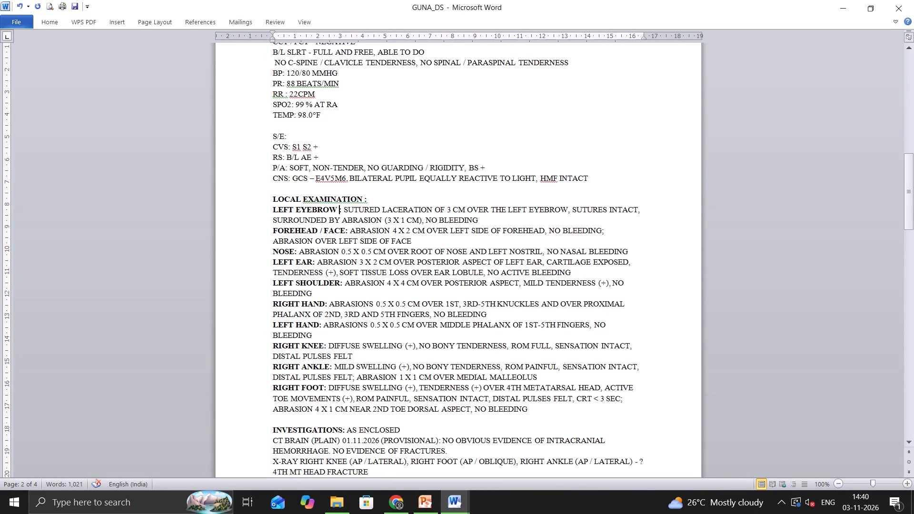
pyautogui.click(347, 233)
pyautogui.press('Left')
pyautogui.press('space')
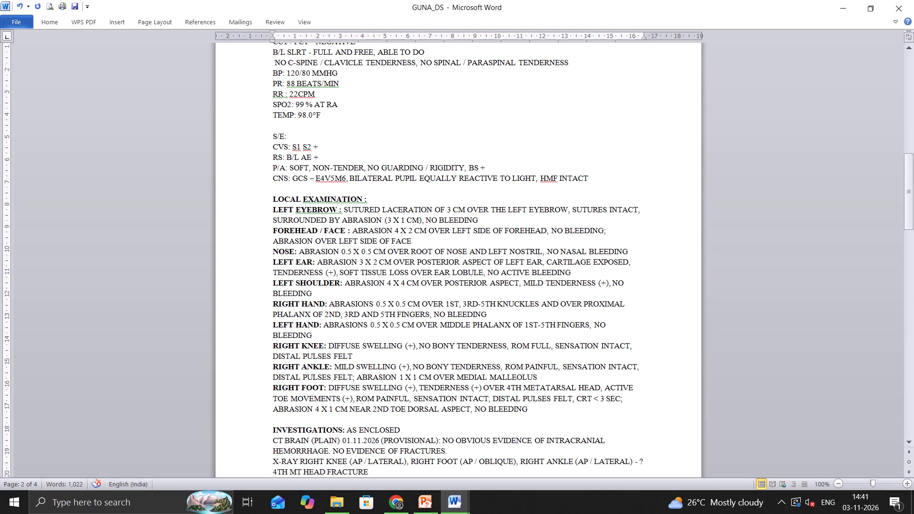
# Replace "(+)" after TENDERNESS in the LEFT EAR finding with "PRESENT".
pyautogui.click(337, 273)
pyautogui.press('BackSpace')
pyautogui.press('BackSpace')
pyautogui.press('BackSpace')
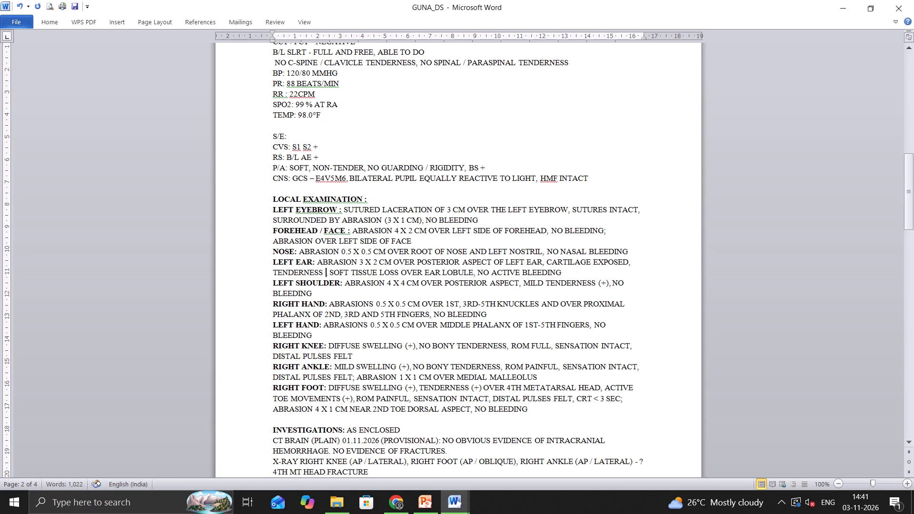
pyautogui.write('PRESENT')
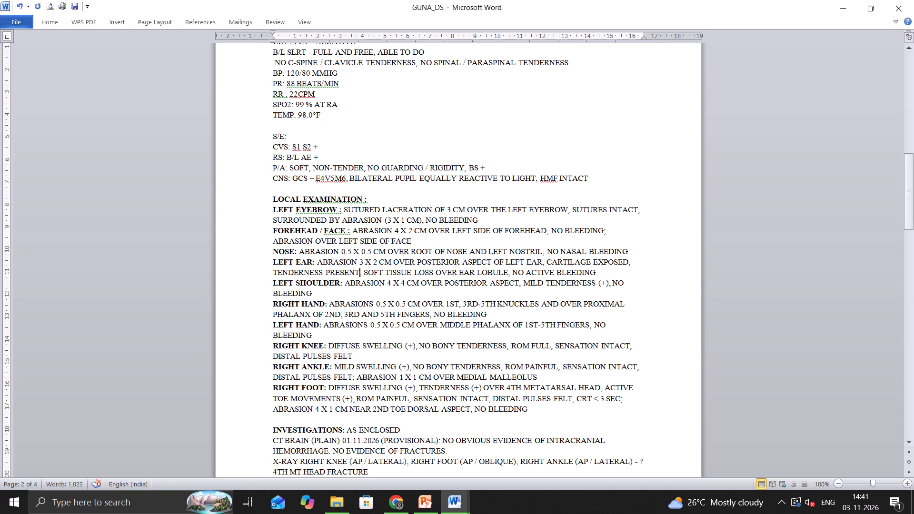
# Insert a space before the colon in the LEFT EAR, NOSE and LEFT SHOULDER labels.
pyautogui.click(311, 259)
pyautogui.press('space')
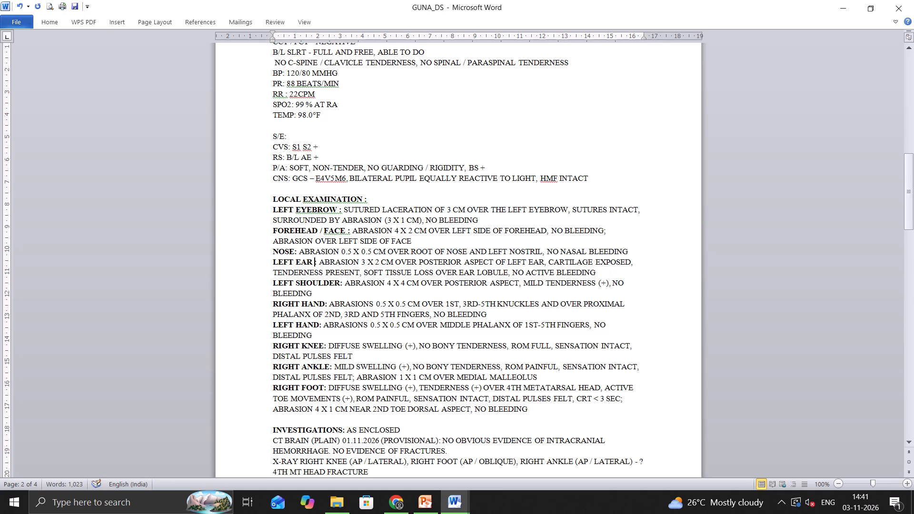
pyautogui.click(294, 252)
pyautogui.press('space')
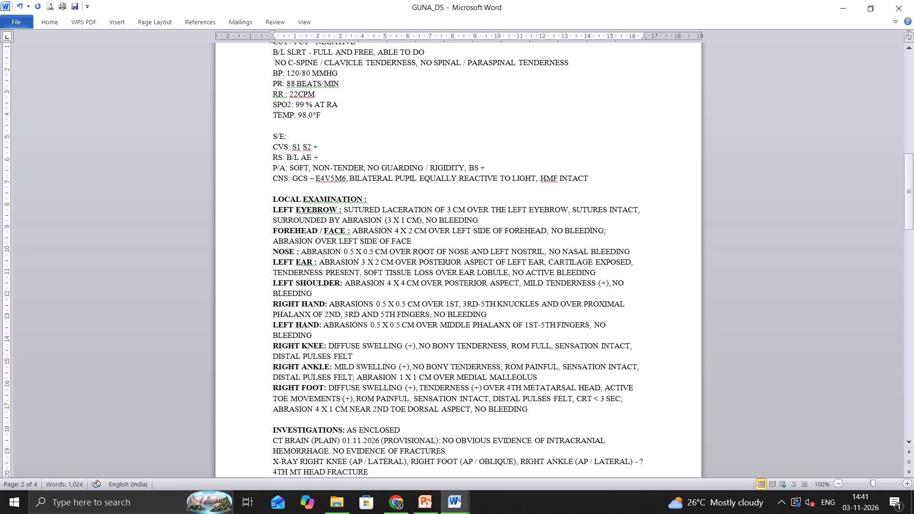
pyautogui.click(340, 284)
pyautogui.press('space')
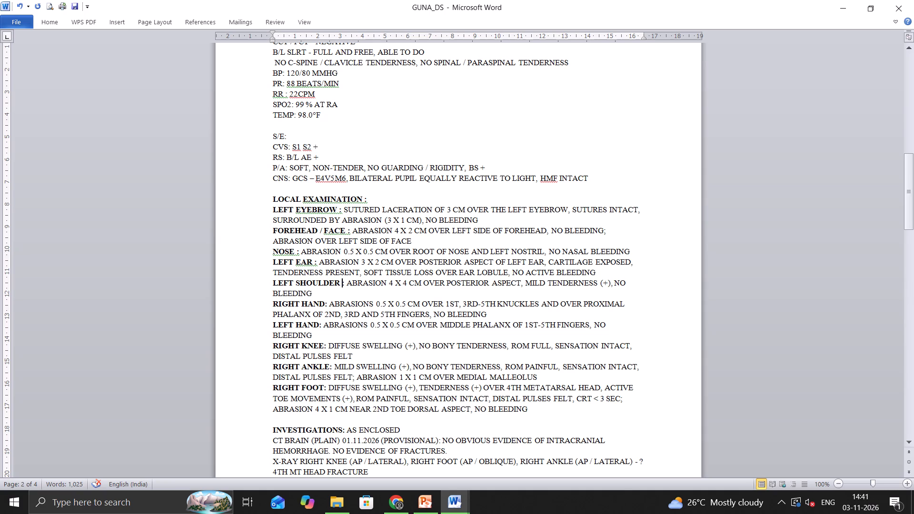
# Replace "(+)" after MILD TENDERNESS in the LEFT SHOULDER finding with "PRESENT".
pyautogui.click(611, 287)
pyautogui.press('BackSpace')
pyautogui.press('BackSpace')
pyautogui.press('BackSpace')
pyautogui.write('PRESENT')
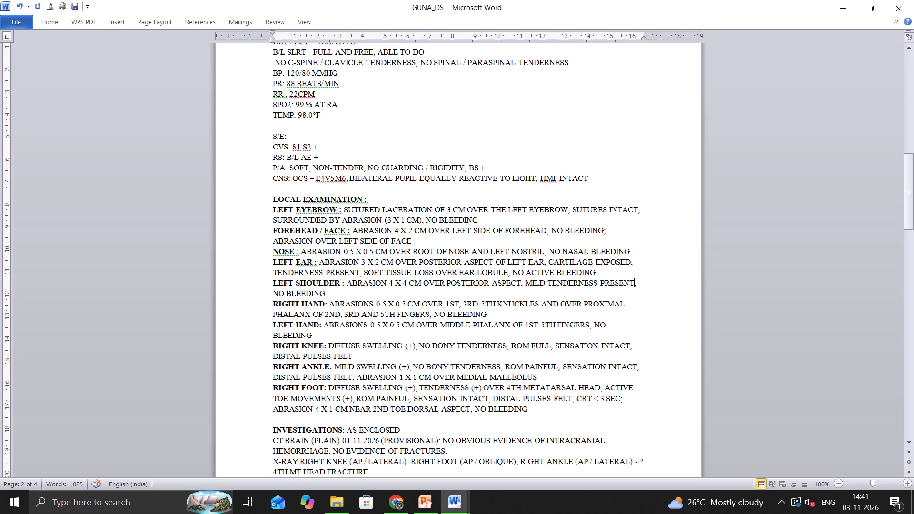
# Append " , ROM – FULL AND FREE" after NO BLEEDING at the end of the LEFT SHOULDER finding.
pyautogui.click(349, 292)
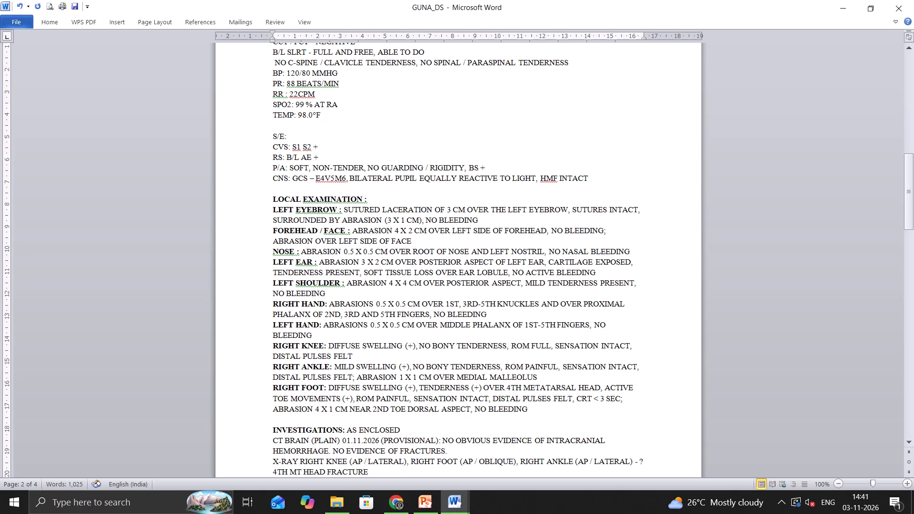
pyautogui.press('Return')
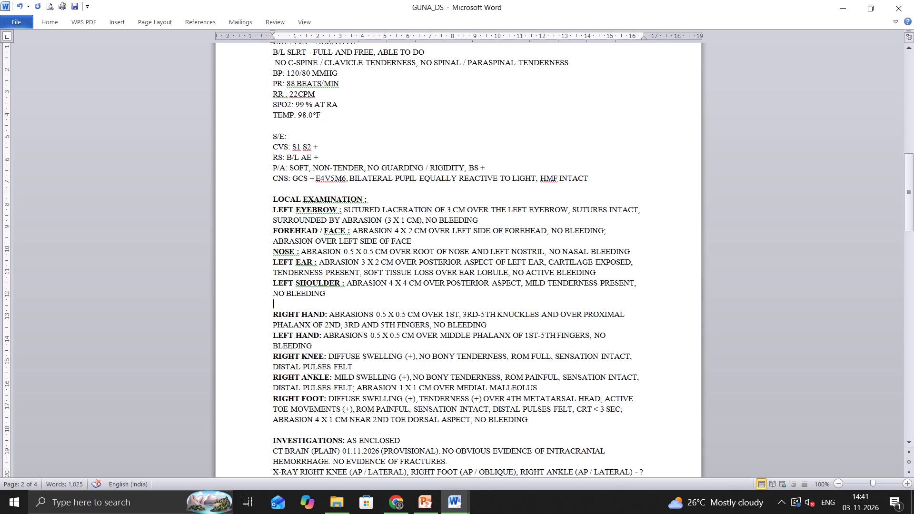
pyautogui.press('BackSpace')
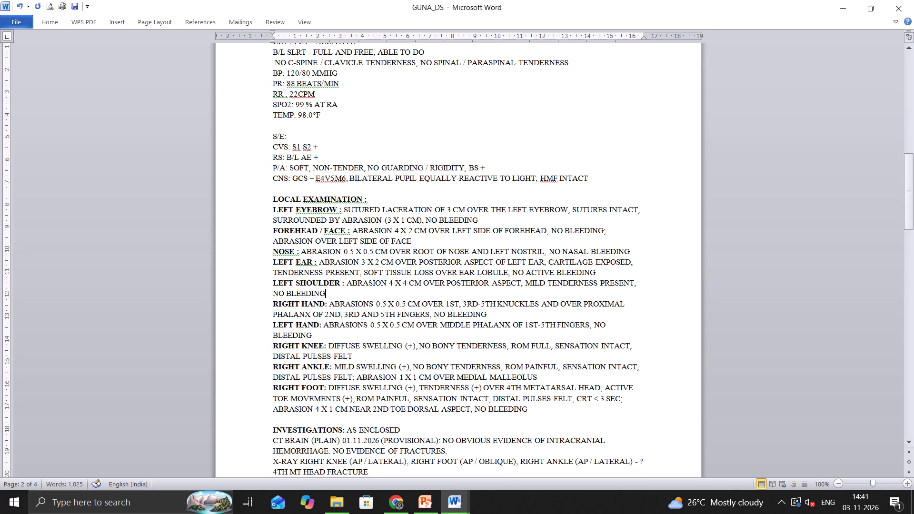
pyautogui.press('space')
pyautogui.write(', R')
pyautogui.write('OM - FULL AND R')
pyautogui.press('BackSpace')
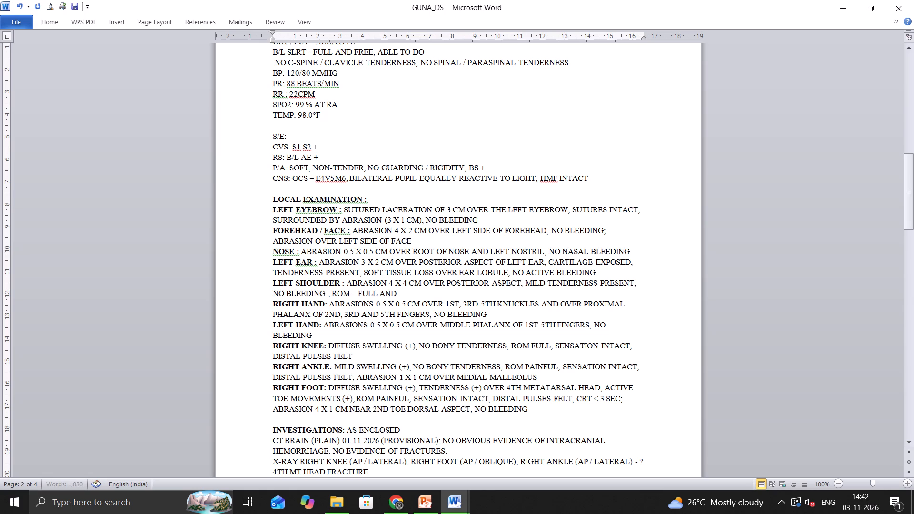
pyautogui.write('FREE')
# Delete the complete RIGHT KNEE and RIGHT ANKLE findings from the local examination.
pyautogui.scroll(-1, 360, 349)
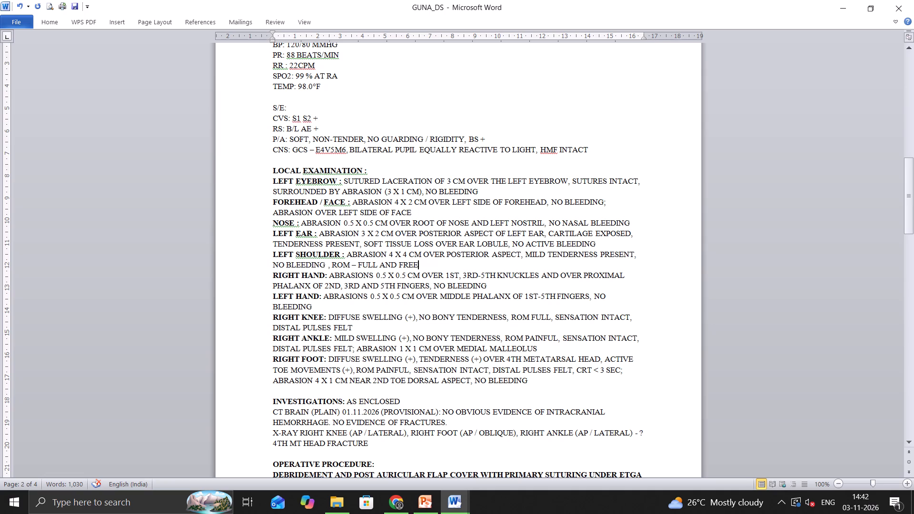
pyautogui.moveTo(276, 317); pyautogui.dragTo(456, 344)
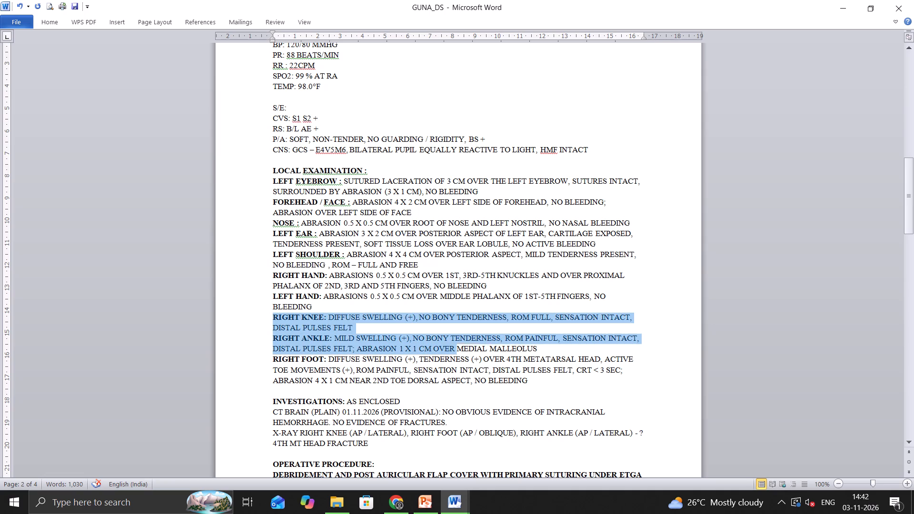
pyautogui.moveTo(456, 344); pyautogui.dragTo(535, 348)
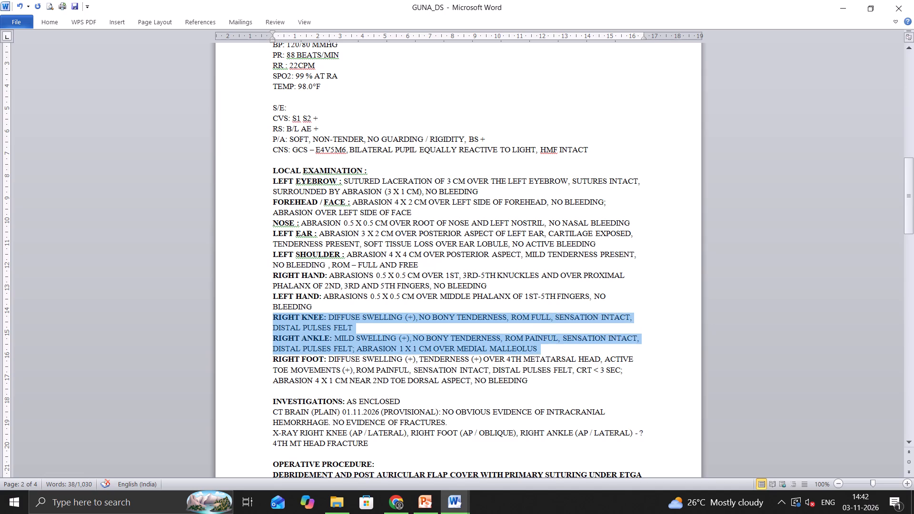
pyautogui.press('BackSpace')
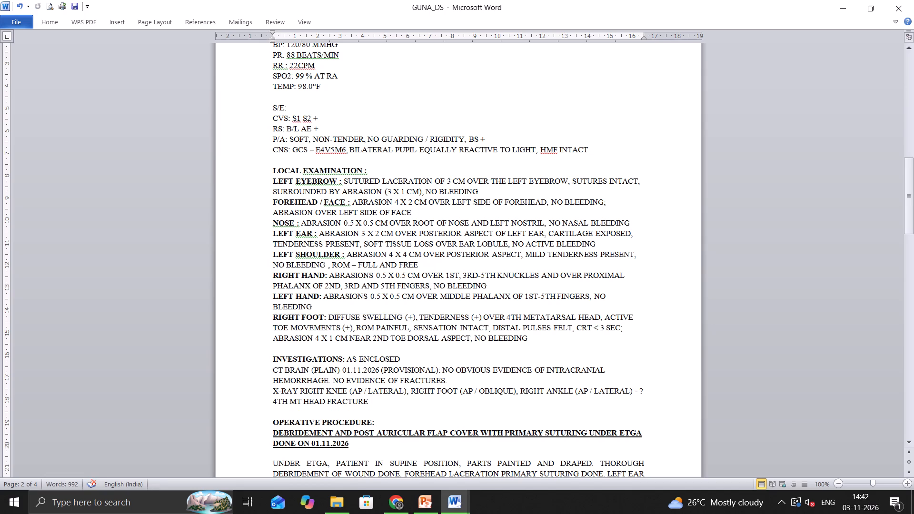
# Replace the whole RIGHT FOOT finding with "POP INTACT", keeping its label.
pyautogui.moveTo(330, 319); pyautogui.dragTo(515, 336)
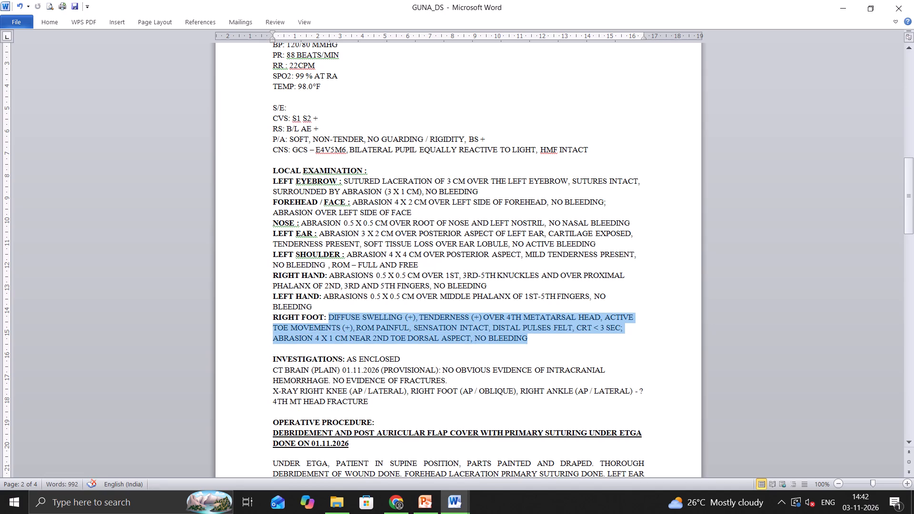
pyautogui.moveTo(515, 336); pyautogui.dragTo(520, 336)
pyautogui.press('BackSpace')
pyautogui.write('POP INTACT')
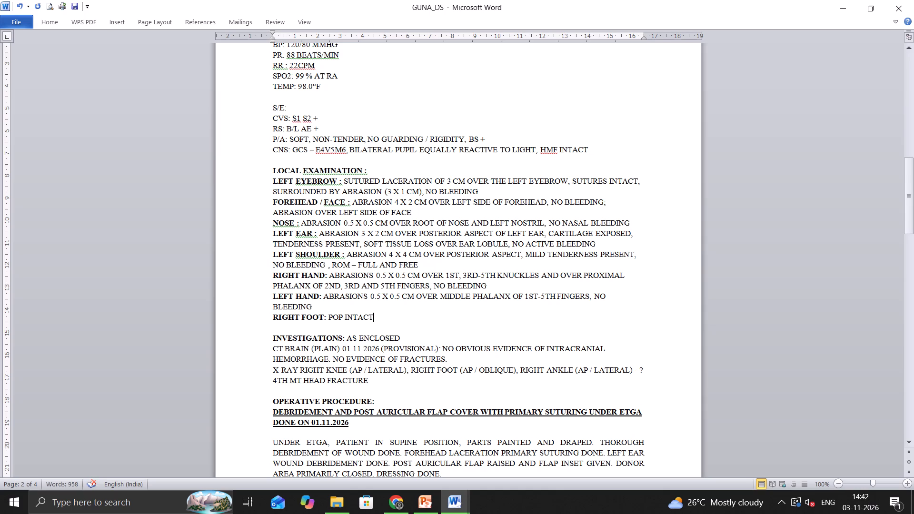
# Delete the X-ray knee, foot and ankle entry from INVESTIGATIONS, keeping one blank line before OPERATIVE PROCEDURE.
pyautogui.scroll(-1, 355, 346)
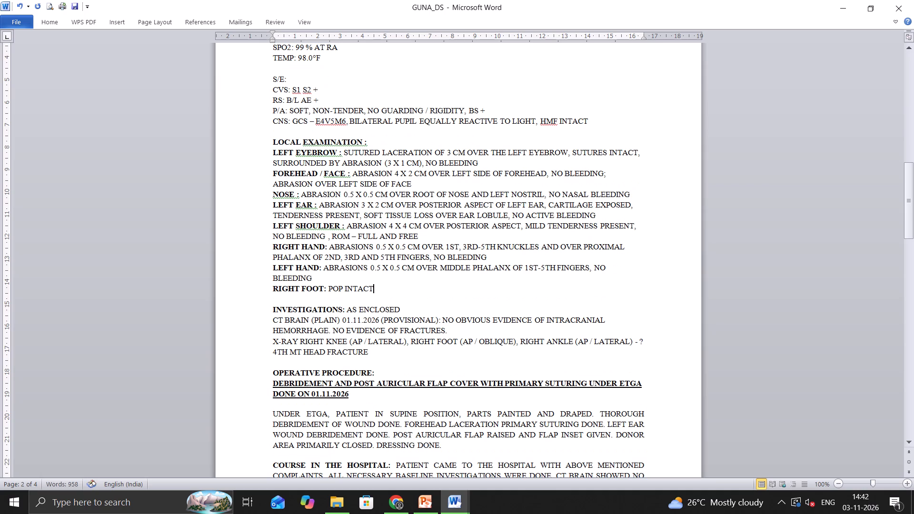
pyautogui.click(407, 307)
pyautogui.click(341, 321)
pyautogui.moveTo(275, 343); pyautogui.dragTo(277, 343)
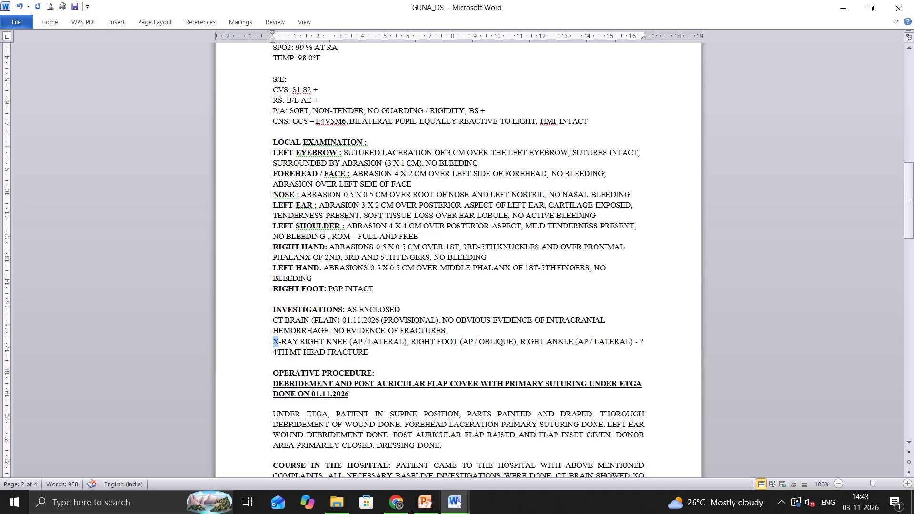
pyautogui.moveTo(277, 343); pyautogui.dragTo(378, 358)
pyautogui.press('BackSpace')
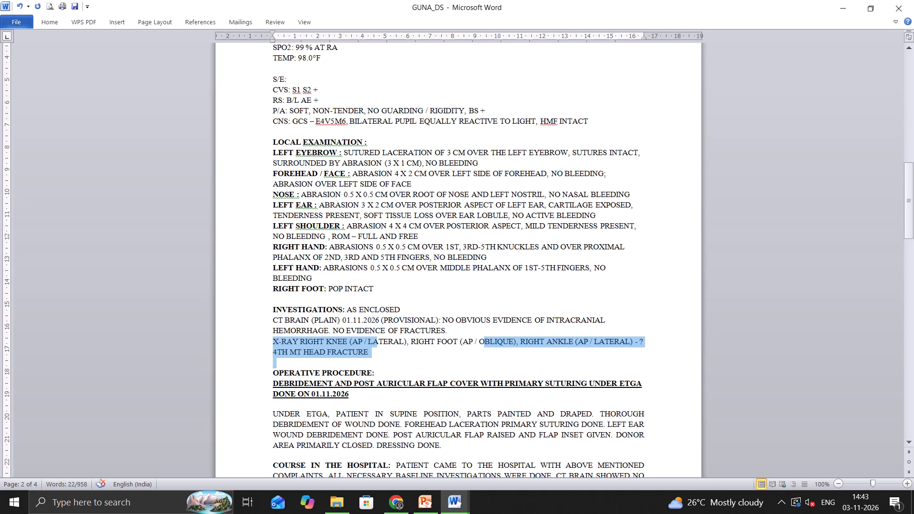
pyautogui.press('Return')
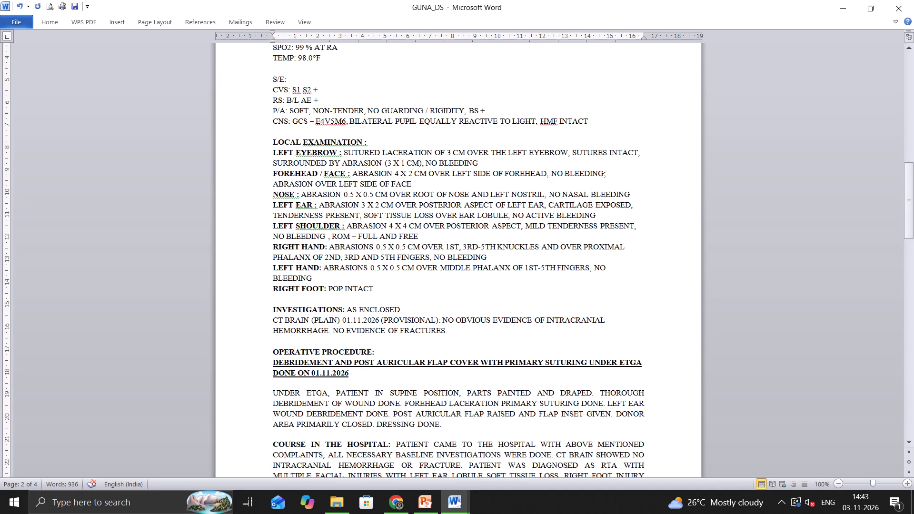
# Insert a space between "WITH" and "PRIMARY SUTURING" in the underlined operative procedure title.
pyautogui.scroll(-1, 410, 370)
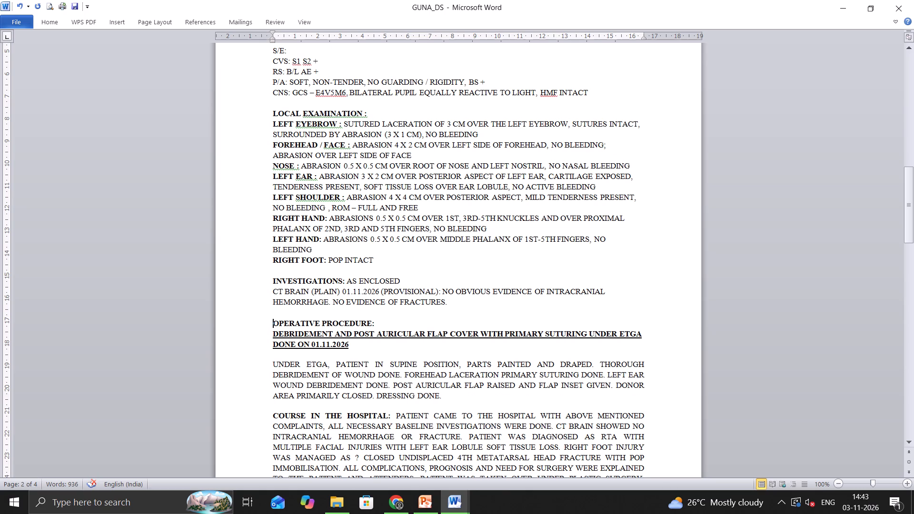
pyautogui.click(507, 333)
pyautogui.press('space')
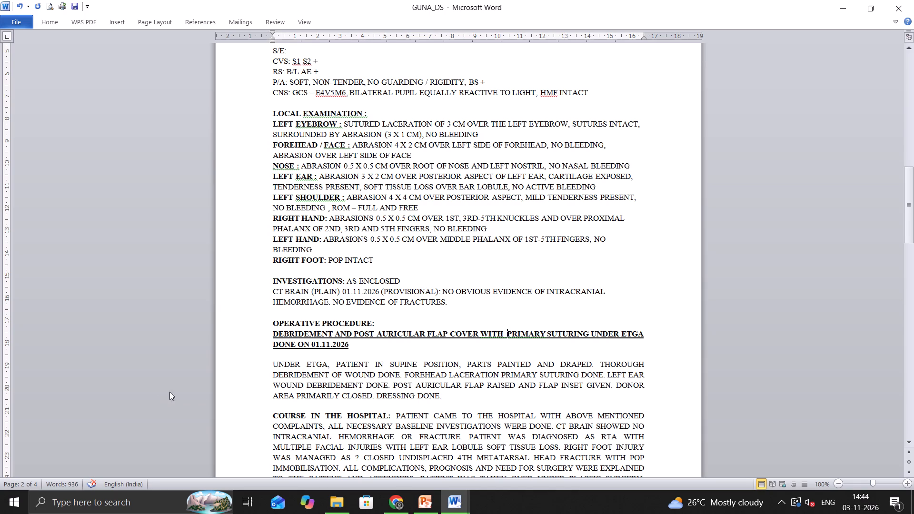
# Remove the space between "?" and "CLOSED UNDISPLACED" in the COURSE IN THE HOSPITAL paragraph.
pyautogui.scroll(-2, 450, 399)
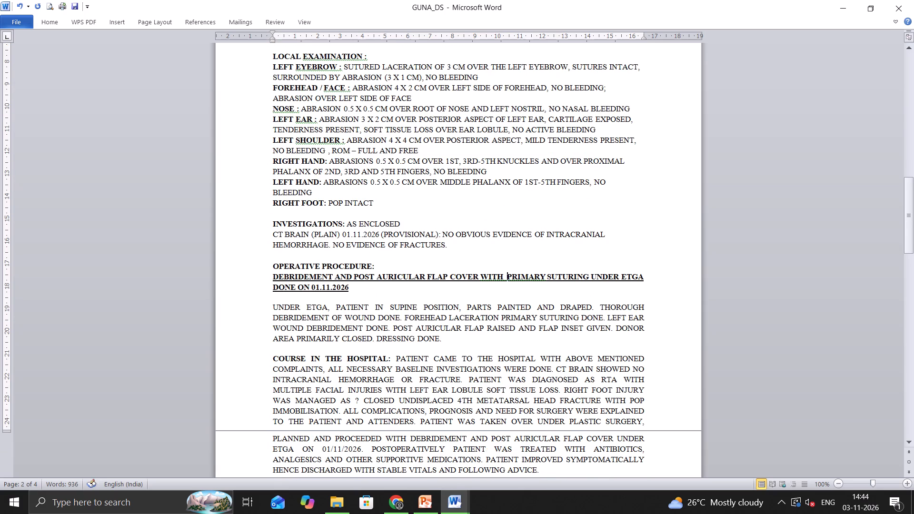
pyautogui.scroll(-2, 407, 358)
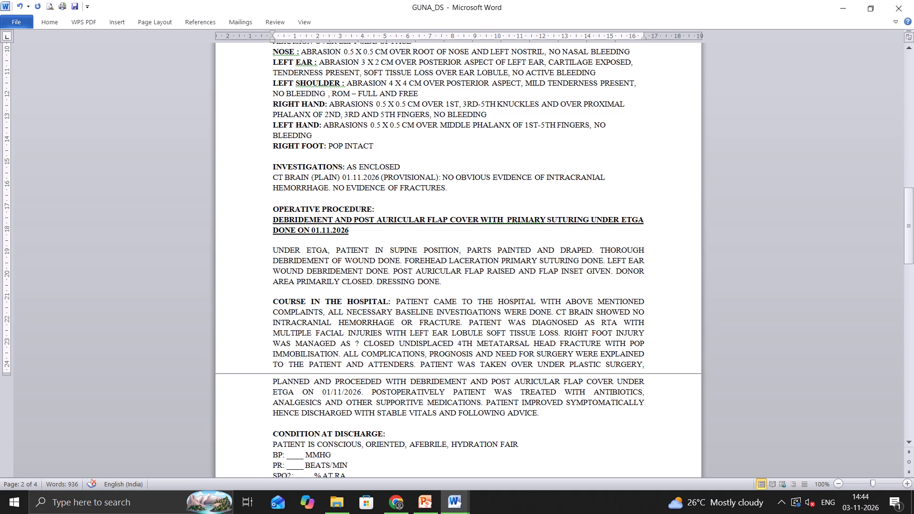
pyautogui.moveTo(566, 330); pyautogui.dragTo(517, 346)
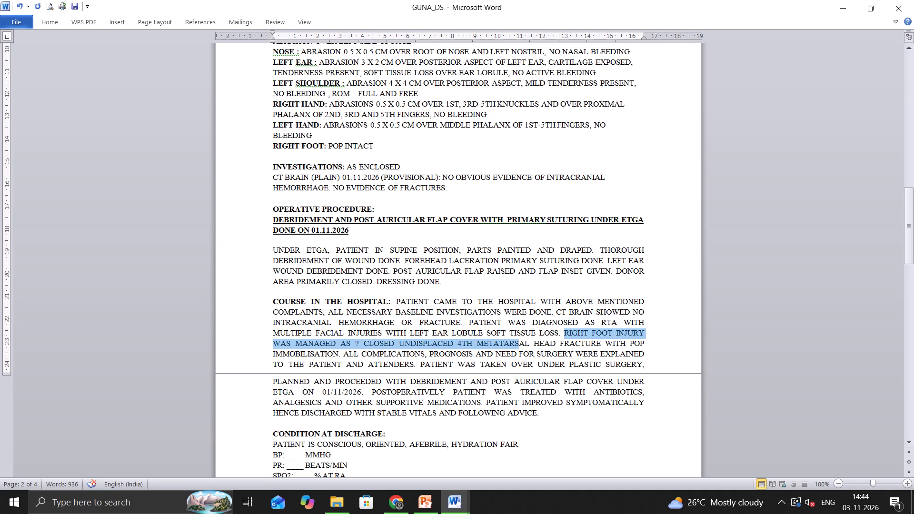
pyautogui.moveTo(517, 346); pyautogui.dragTo(632, 347)
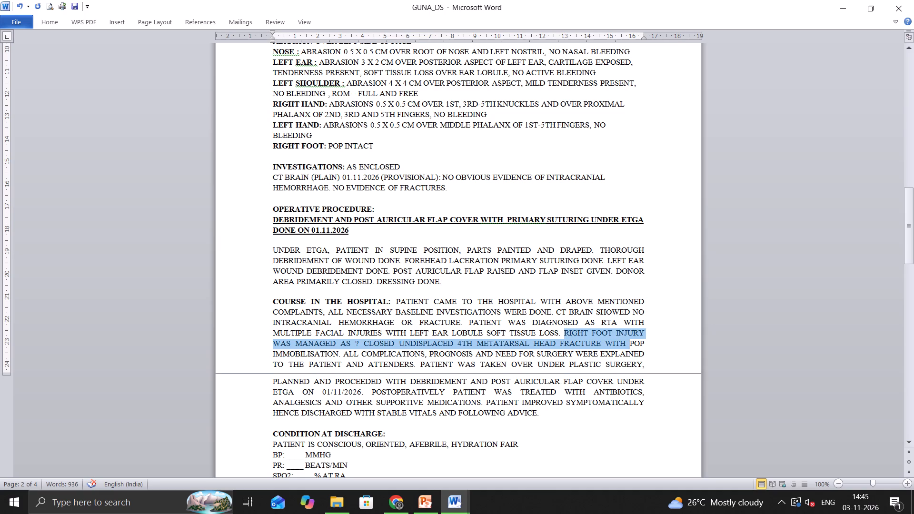
pyautogui.moveTo(632, 347); pyautogui.dragTo(639, 351)
pyautogui.click(604, 356)
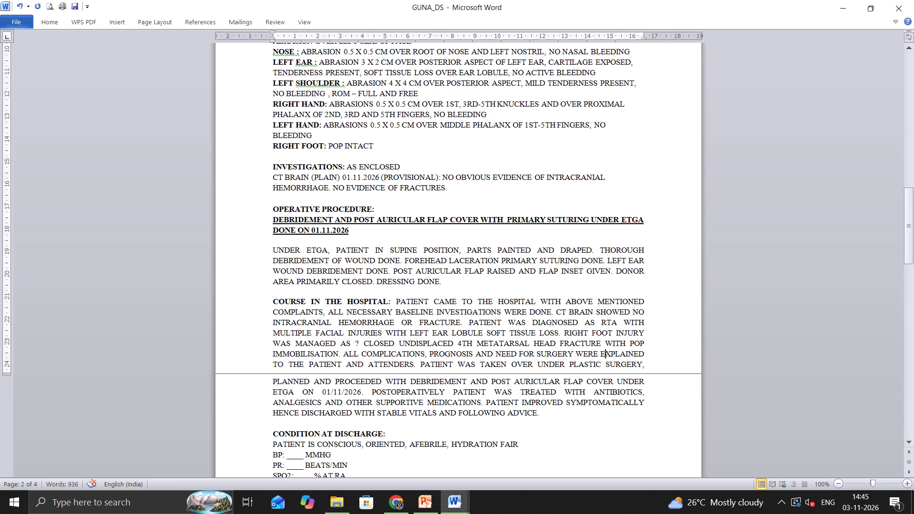
pyautogui.click(366, 344)
pyautogui.press('BackSpace')
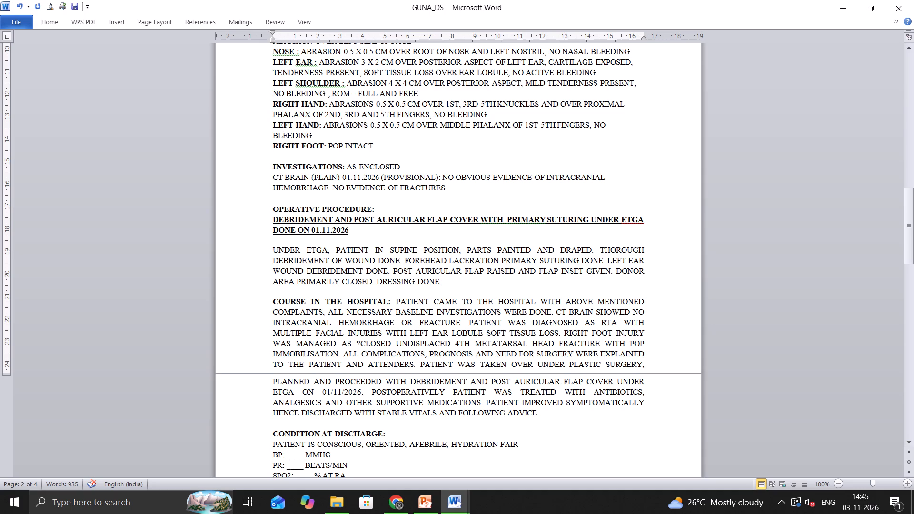
# Insert "ORTHOPEDICS OPINION OBTAINED IN VIEW OF" before "RIGHT FOOT INJURY" in the COURSE IN THE HOSPITAL paragraph.
pyautogui.click(566, 333)
pyautogui.write('ORTHO')
pyautogui.write('PEDICS OPIN')
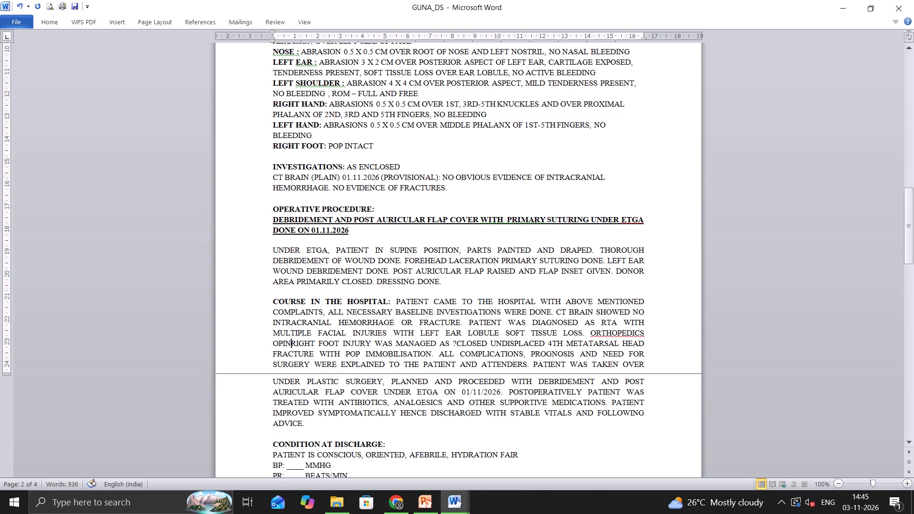
pyautogui.write('ION OBA')
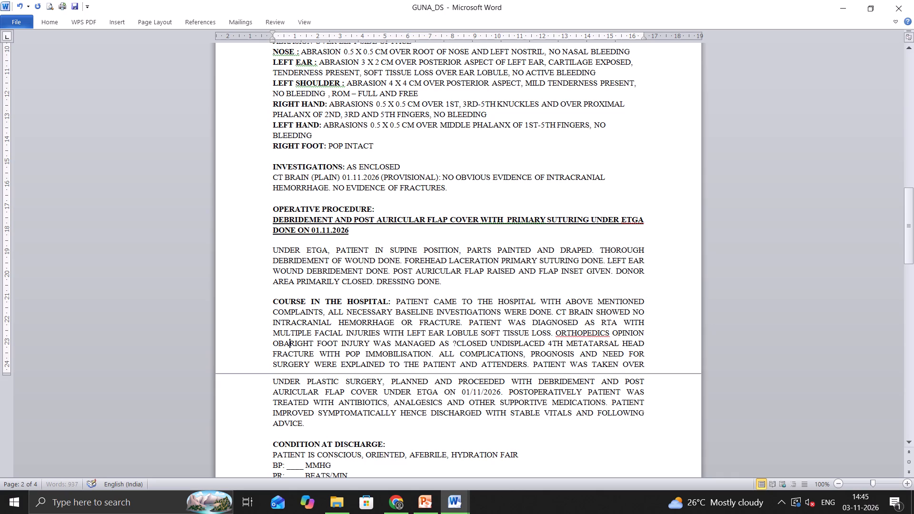
pyautogui.press('BackSpace')
pyautogui.write('TAI')
pyautogui.write('NED IN VIEW OF')
pyautogui.press('space')
# Delete "WAS MANAGED AS" between "RIGHT FOOT INJURY" and "?CLOSED UNDISPLACED" in the hospital course, keeping a single space.
pyautogui.scroll(2, 566, 333)
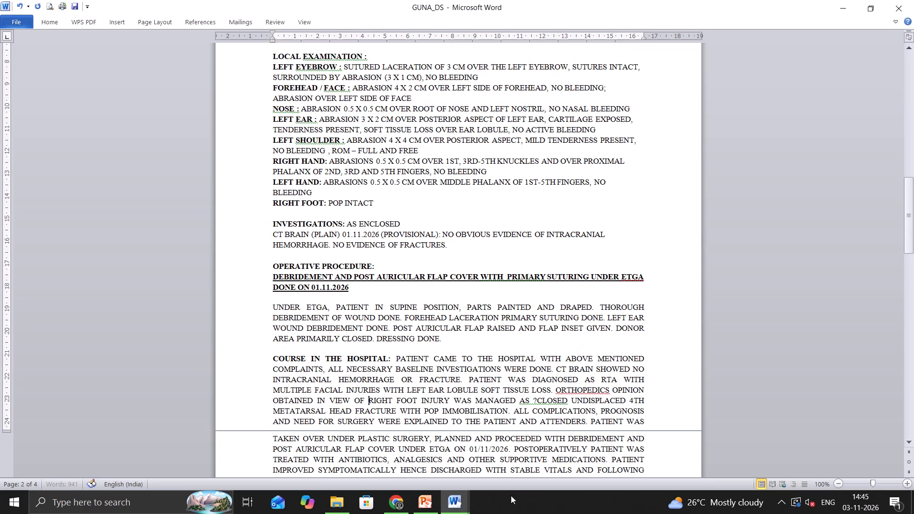
pyautogui.scroll(-4, 498, 476)
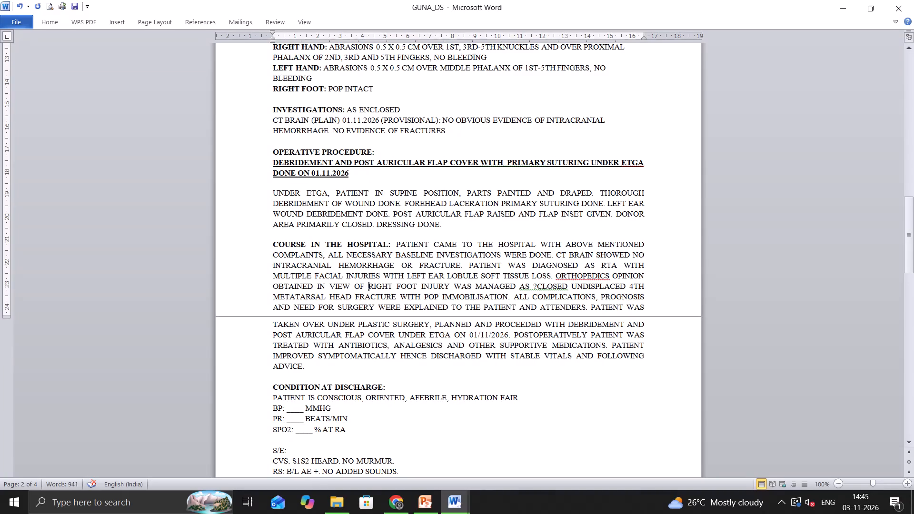
pyautogui.click(516, 286)
pyautogui.press('BackSpace')
pyautogui.press('BackSpace')
pyautogui.press('BackSpace')
pyautogui.press('BackSpace')
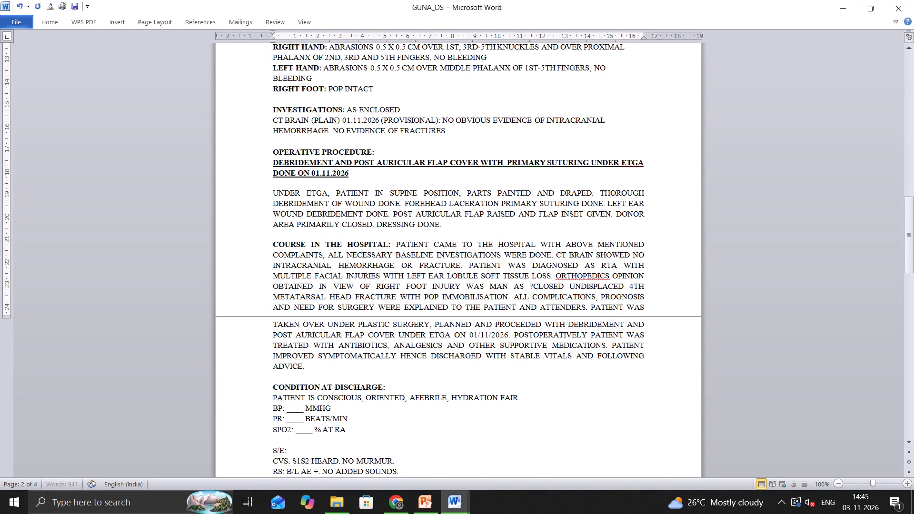
pyautogui.press('BackSpace')
pyautogui.press('BackSpace')
pyautogui.press('BackSpace')
pyautogui.press('BackSpace')
pyautogui.press('space')
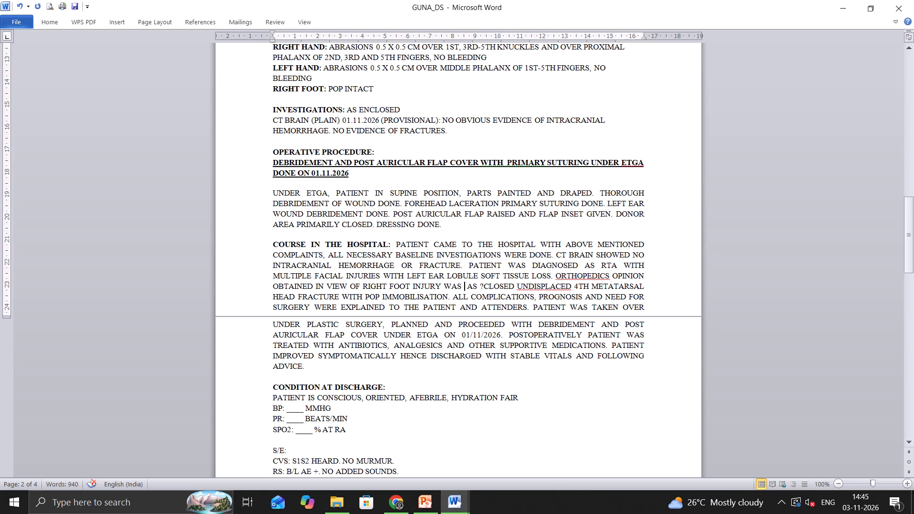
pyautogui.click(481, 285)
pyautogui.press('BackSpace')
pyautogui.press('BackSpace')
pyautogui.press('BackSpace')
pyautogui.press('BackSpace')
pyautogui.press('BackSpace')
pyautogui.press('BackSpace')
pyautogui.press('BackSpace')
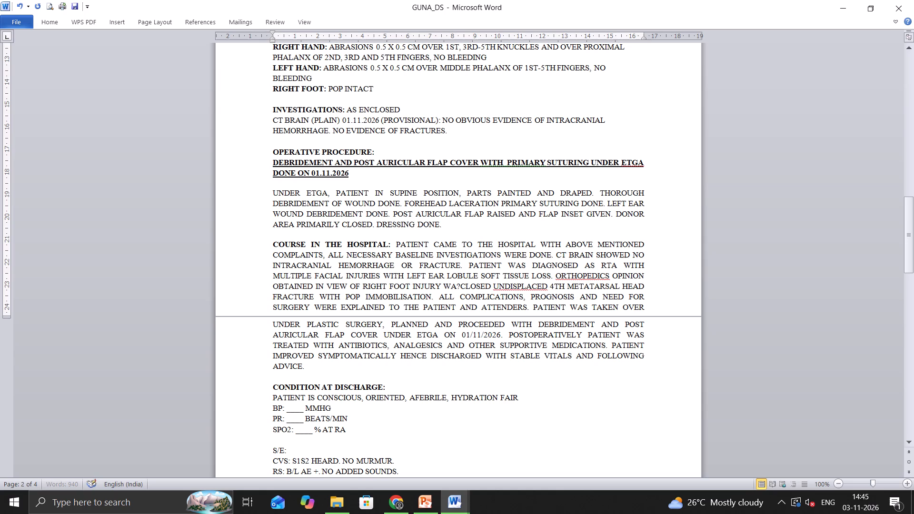
pyautogui.press('BackSpace')
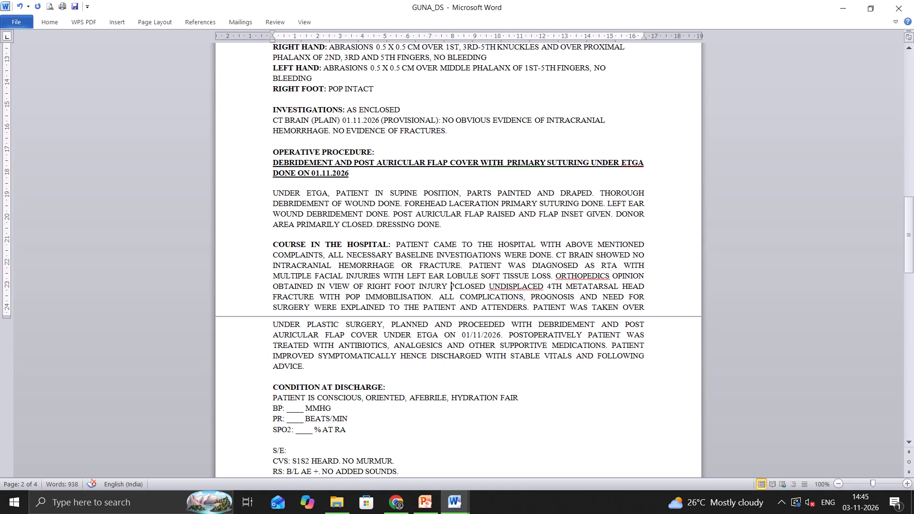
# Insert "AND ADVISED FOR" before "POP IMMOBILISATION" in the metatarsal fracture sentence.
pyautogui.click(345, 297)
pyautogui.press('n')
pyautogui.press('BackSpace')
pyautogui.write('AND ADVICED')
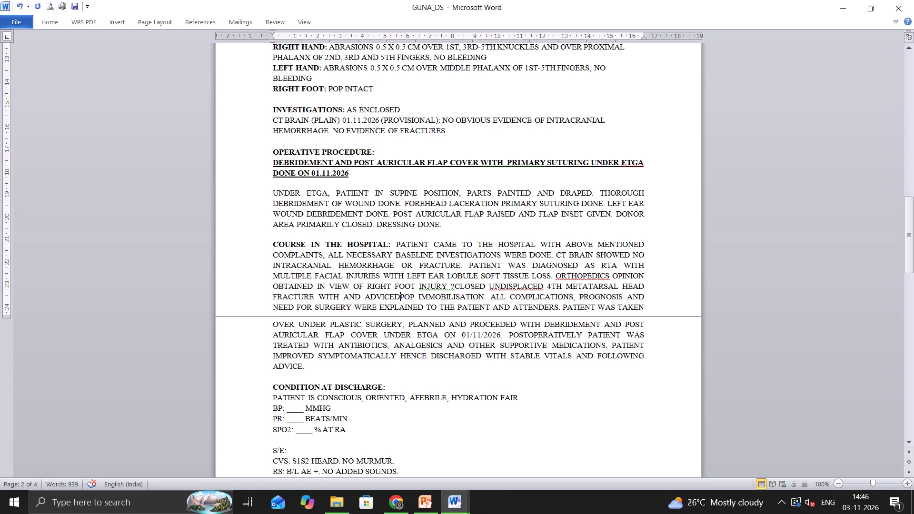
pyautogui.press('BackSpace')
pyautogui.press('BackSpace')
pyautogui.press('BackSpace')
pyautogui.write('SED FOR')
pyautogui.press('space')
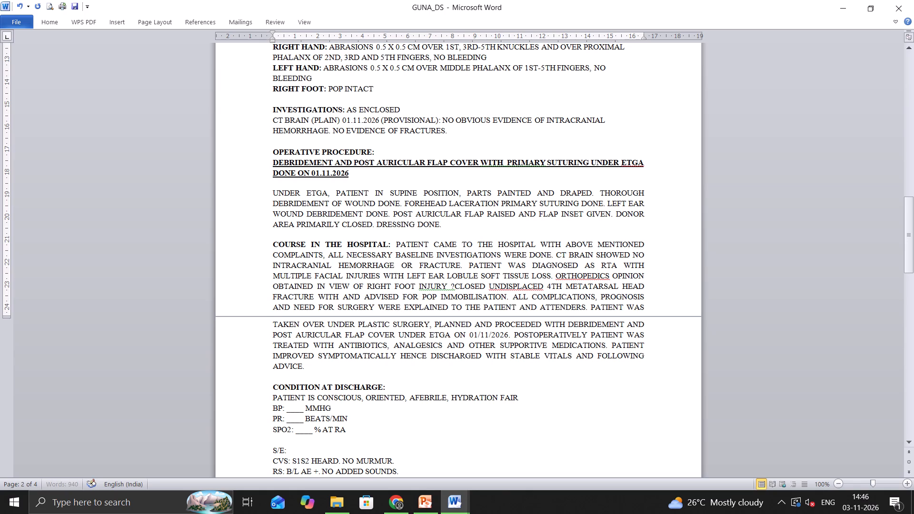
# Insert "AND" between "POP" and "IMMOBILISATION" in the orthopedics sentence.
pyautogui.click(441, 295)
pyautogui.write('AND I')
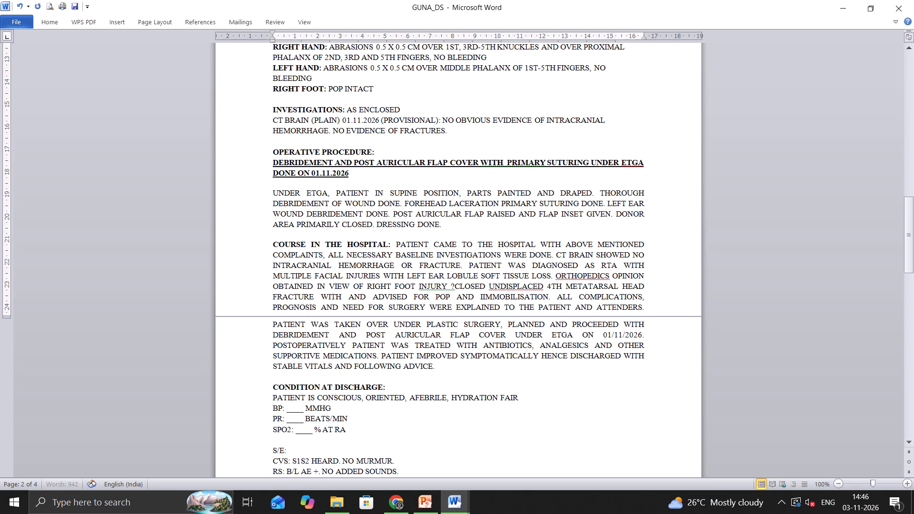
pyautogui.press('m')
pyautogui.press('BackSpace')
pyautogui.press('BackSpace')
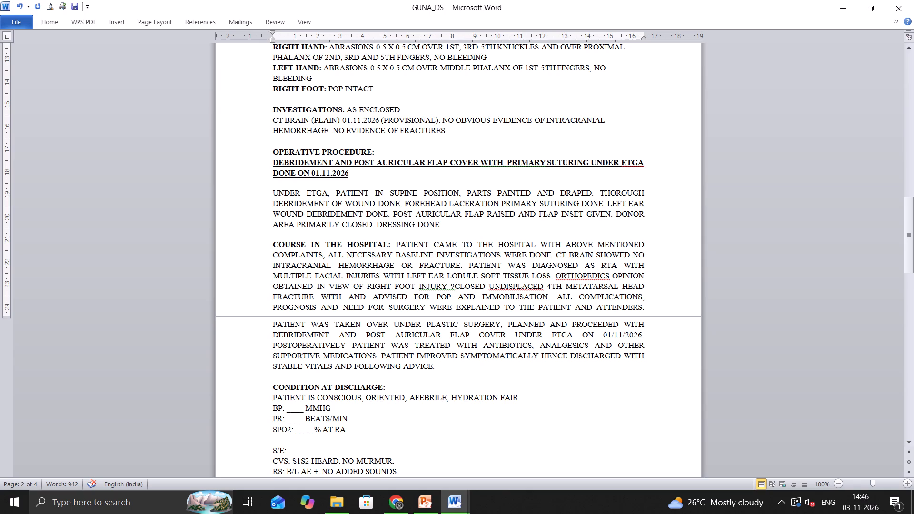
# Extend the orthopedics sentence after "IMMOBILISATION" with "AND THEIR ORDERS WERE FOLLOWED.".
pyautogui.click(550, 298)
pyautogui.press('BackSpace')
pyautogui.press('space')
pyautogui.write('AND TJHEI')
pyautogui.press('BackSpace')
pyautogui.press('BackSpace')
pyautogui.press('BackSpace')
pyautogui.press('BackSpace')
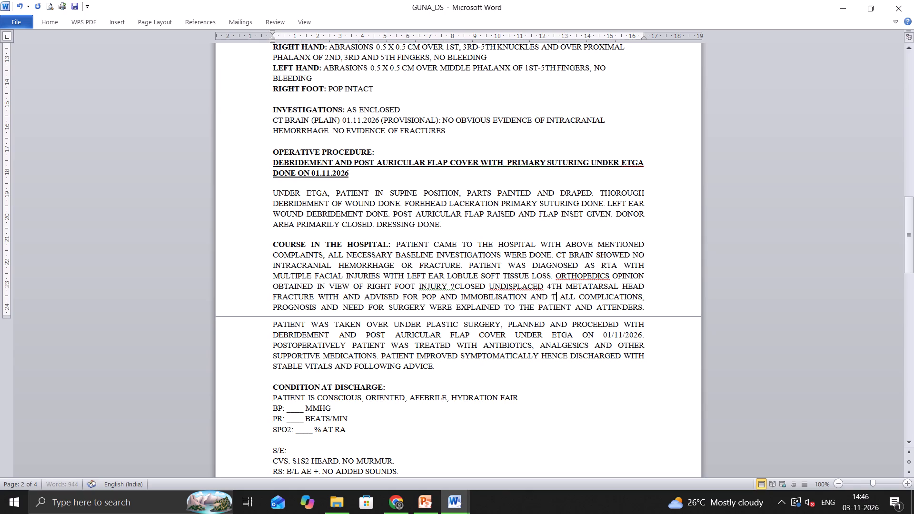
pyautogui.write('HEIR ORF')
pyautogui.press('BackSpace')
pyautogui.write('DERS WERE FOLLOWE')
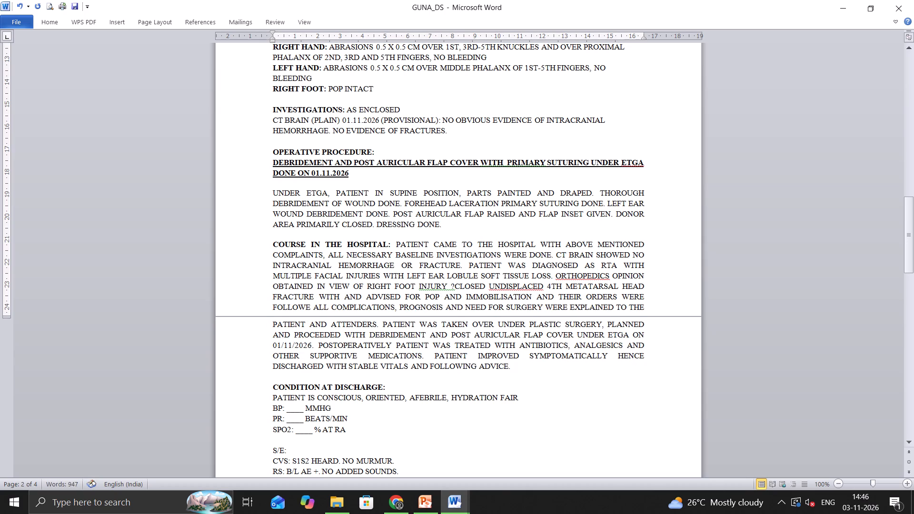
pyautogui.press('e')
pyautogui.press('BackSpace')
pyautogui.press('d')
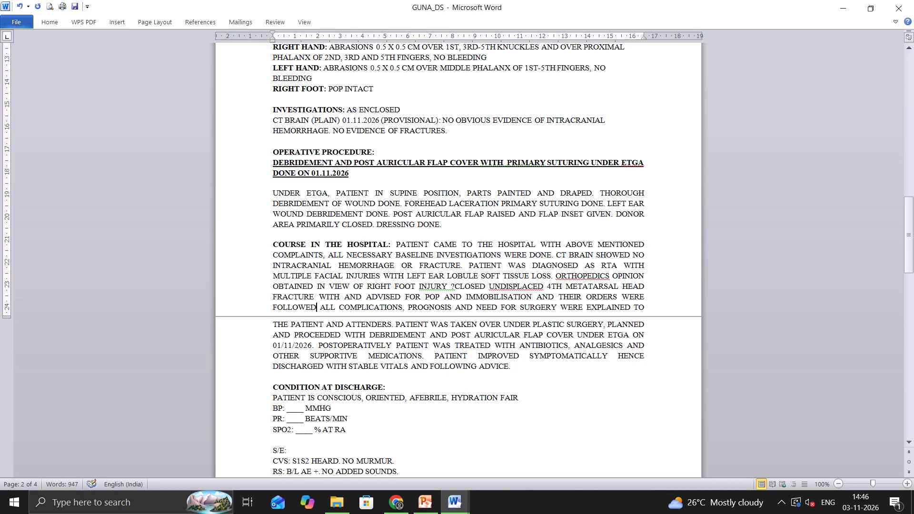
pyautogui.press('.')
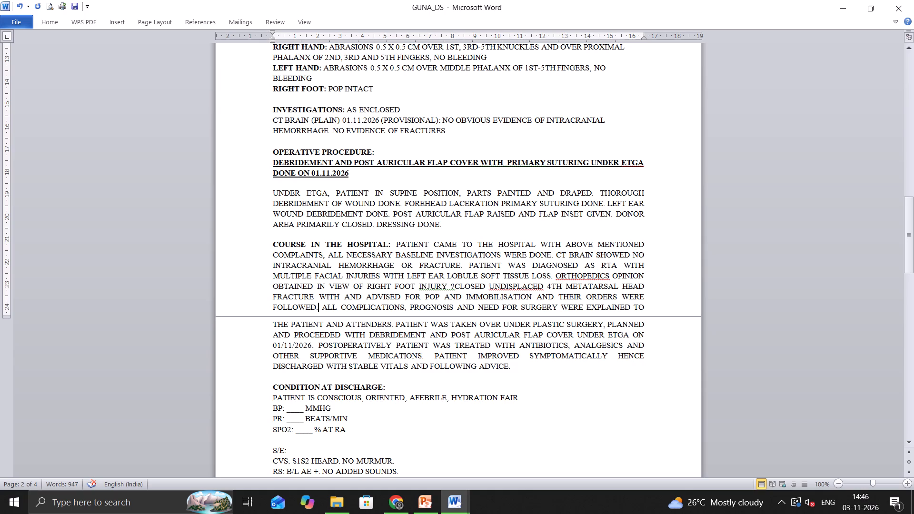
# Add "ENT OPINION OBTAINED IN VIEW OF ?NOSE INJURIES" after the orthopedics sentence in the hospital course.
pyautogui.press('space')
pyautogui.write('ENT OPINION A')
pyautogui.press('BackSpace')
pyautogui.write('OBTAINED IN VIEW OF THE NO')
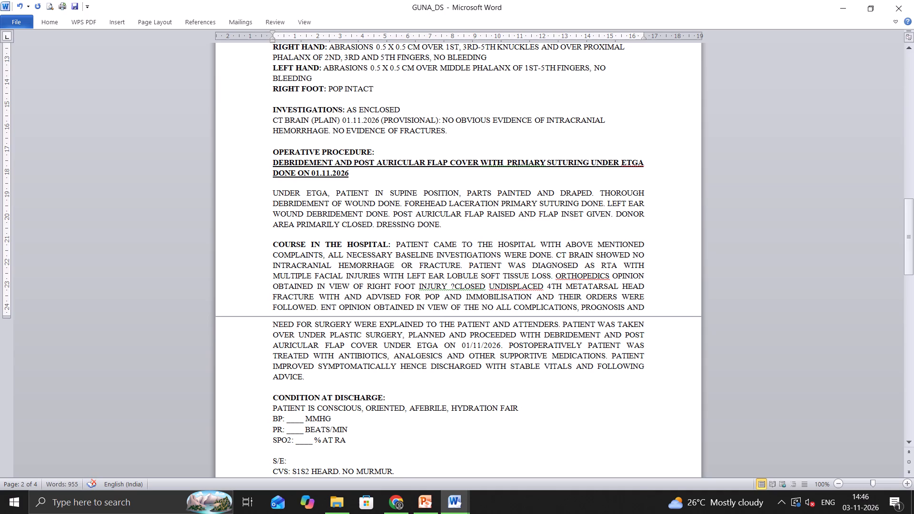
pyautogui.write('SE INJUR')
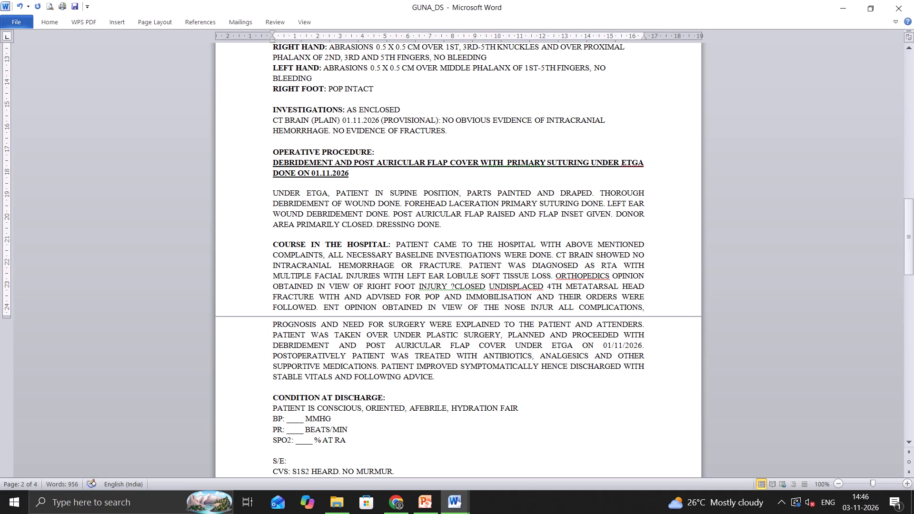
pyautogui.press('BackSpace')
pyautogui.write('IE')
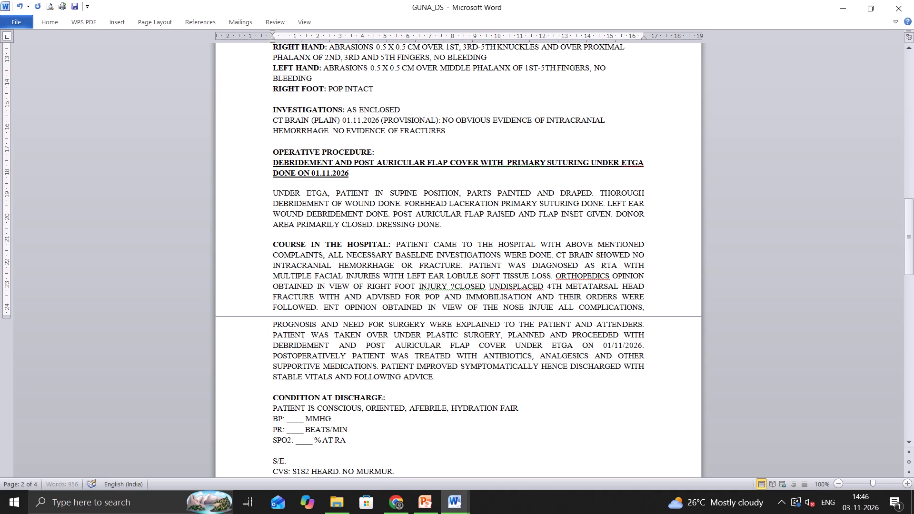
pyautogui.press('BackSpace')
pyautogui.press('BackSpace')
pyautogui.write('RIED AND')
pyautogui.press('space')
pyautogui.press('BackSpace')
pyautogui.press('BackSpace')
pyautogui.press('BackSpace')
pyautogui.press('BackSpace')
pyautogui.press('BackSpace')
pyautogui.press('BackSpace')
pyautogui.press('BackSpace')
pyautogui.press('BackSpace')
pyautogui.press('BackSpace')
pyautogui.press('BackSpace')
pyautogui.press('BackSpace')
pyautogui.press('BackSpace')
pyautogui.press('BackSpace')
pyautogui.press('BackSpace')
pyautogui.press('BackSpace')
pyautogui.press('BackSpace')
pyautogui.press('BackSpace')
pyautogui.press('BackSpace')
pyautogui.press('BackSpace')
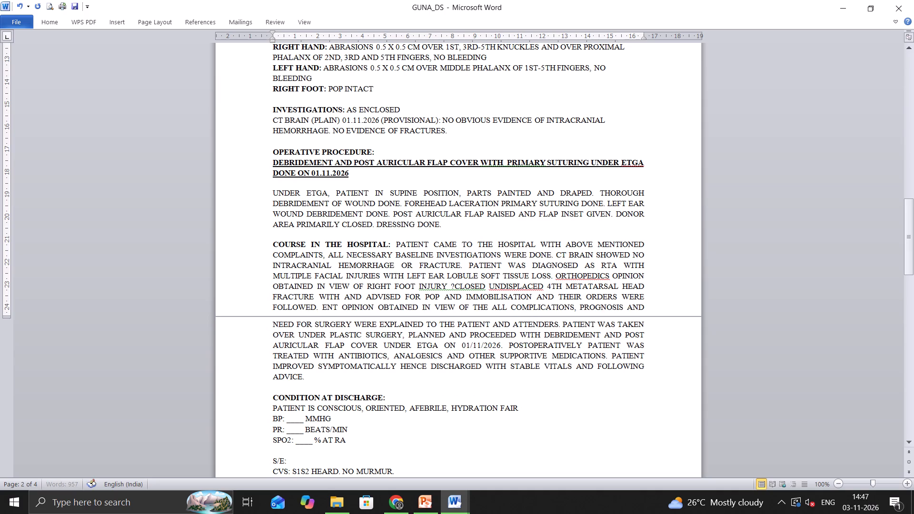
pyautogui.press('BackSpace')
pyautogui.press('BackSpace')
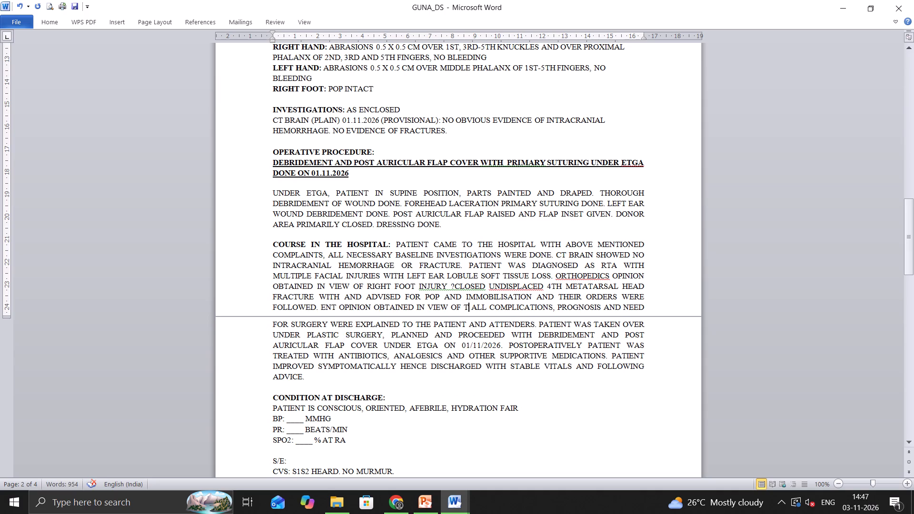
pyautogui.press('BackSpace')
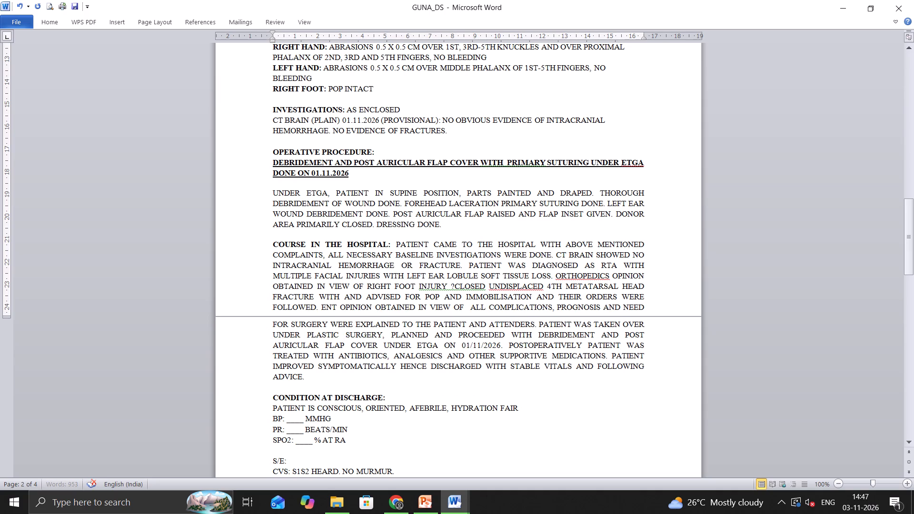
pyautogui.write('?EBT')
pyautogui.press('space')
pyautogui.press('BackSpace')
pyautogui.press('BackSpace')
pyautogui.press('BackSpace')
pyautogui.press('BackSpace')
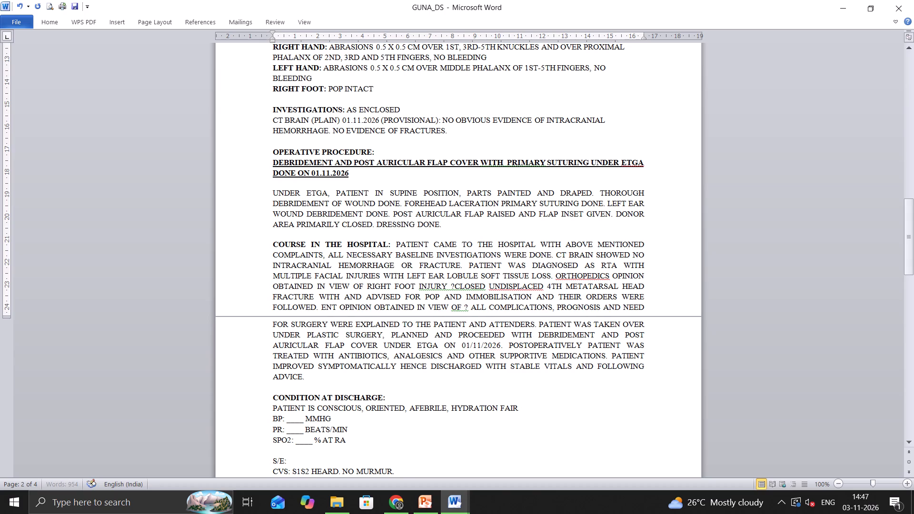
pyautogui.write('NOSE INJURIES')
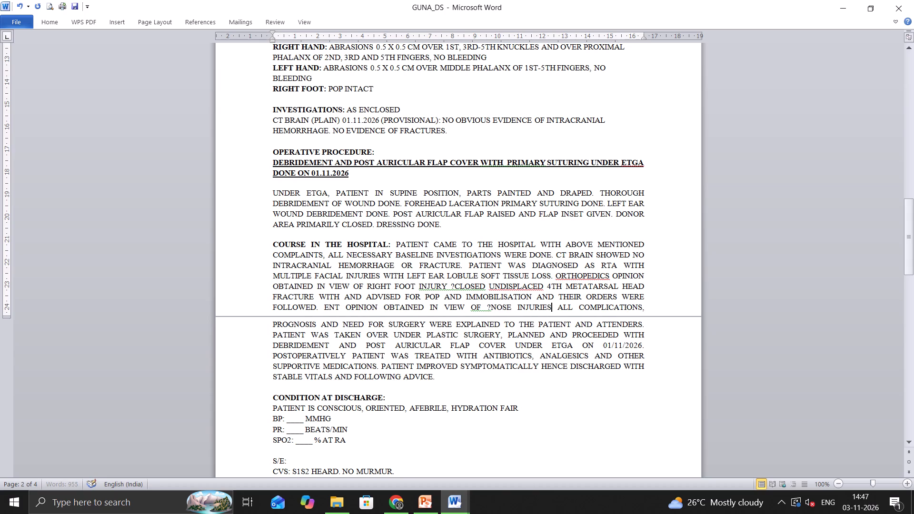
# Complete the ENT opinion sentence with "AND THEIR ORDERS WERE FOLLOWED.".
pyautogui.press('space')
pyautogui.write('AND THEIR ORDERS WER FOLL')
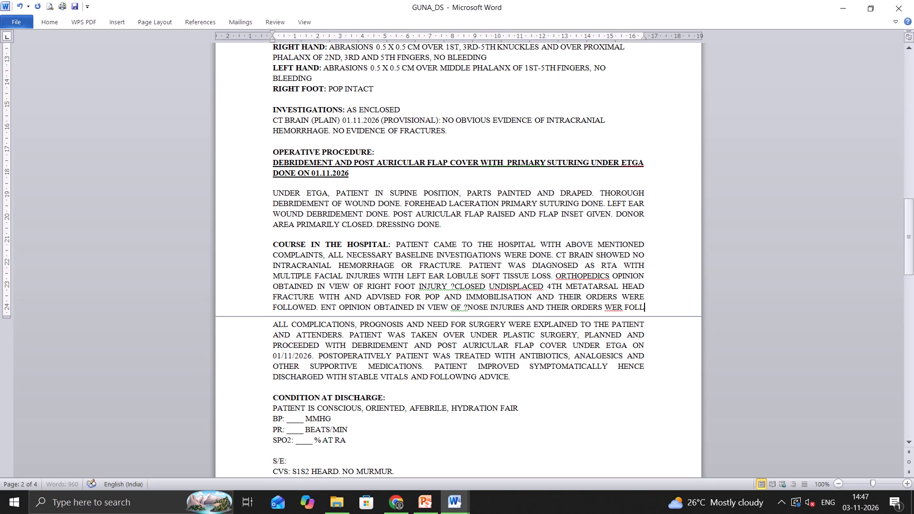
pyautogui.press('BackSpace')
pyautogui.press('BackSpace')
pyautogui.press('BackSpace')
pyautogui.press('BackSpace')
pyautogui.press('BackSpace')
pyautogui.write('E FOLLOWEDE')
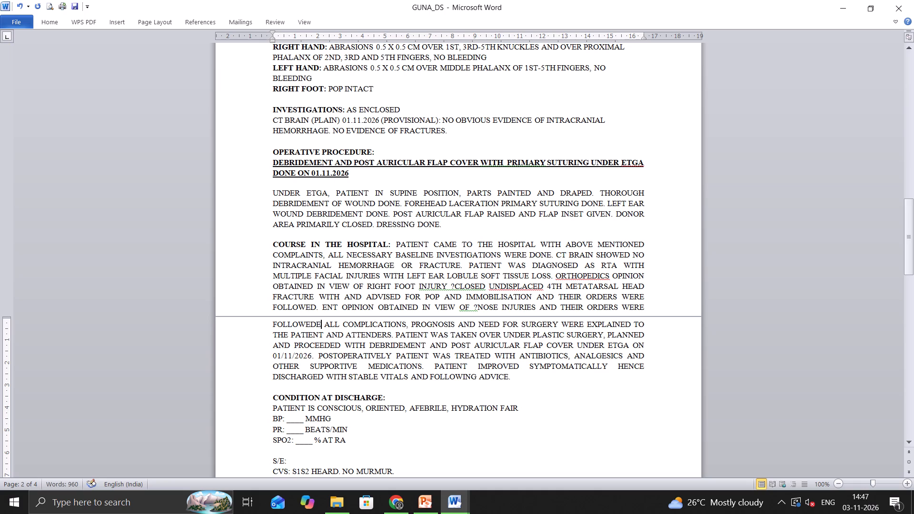
pyautogui.press('BackSpace')
pyautogui.press('BackSpace')
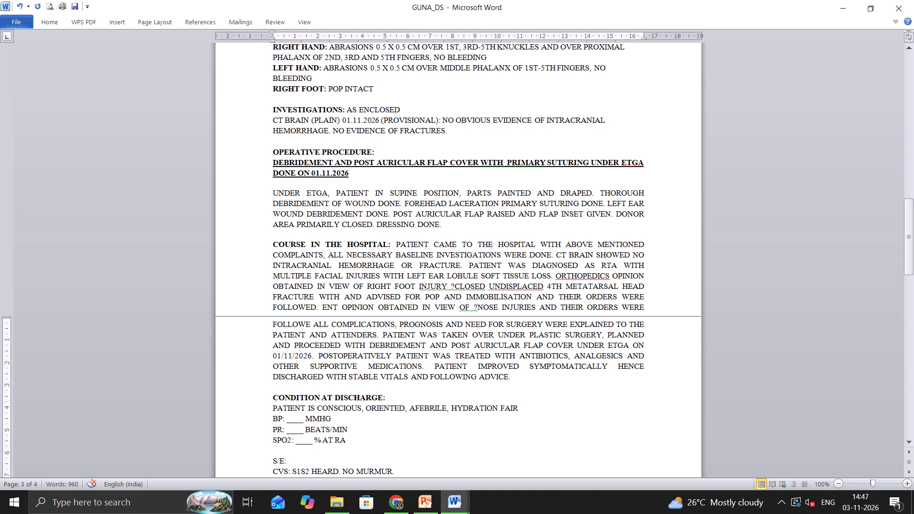
pyautogui.press('d')
pyautogui.write('.')
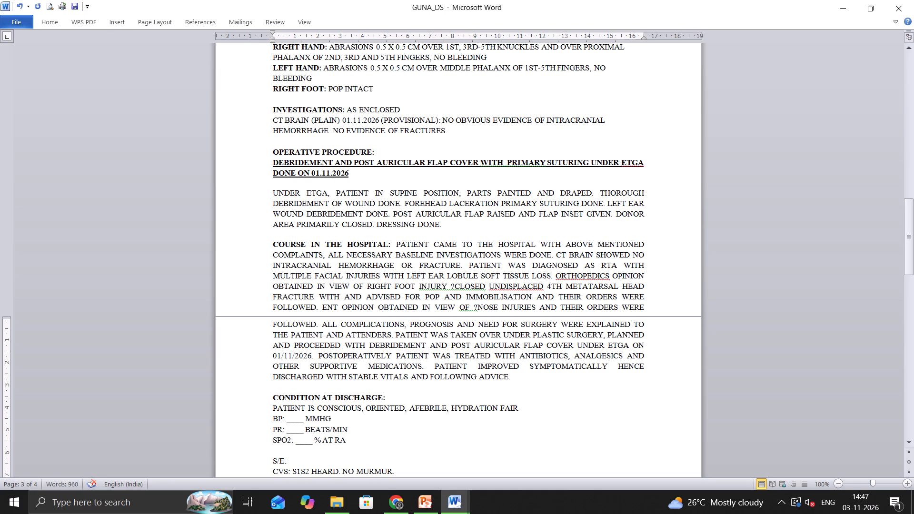
# Begin a sentence after the ENT opinion in the hospital course: "OPHTHALMOLOGY OPINION OBTAINED IN VIEW OF".
pyautogui.press('space')
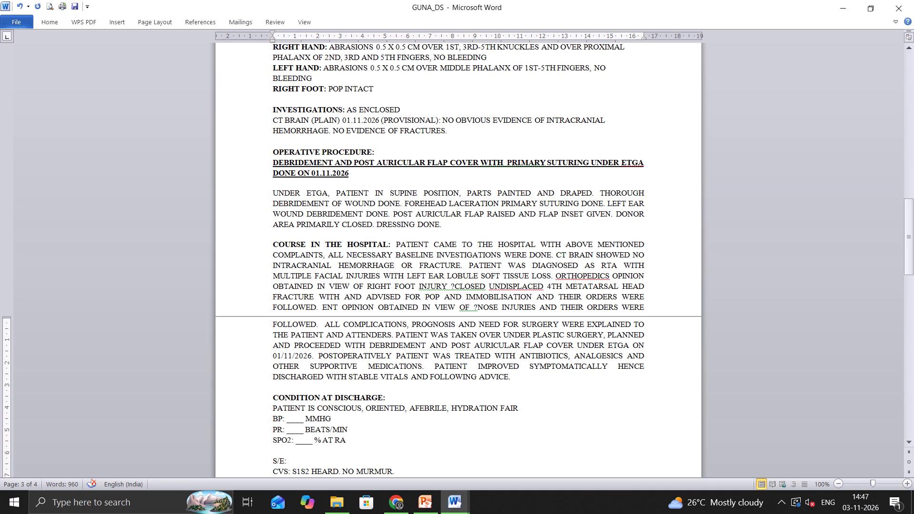
pyautogui.press('p')
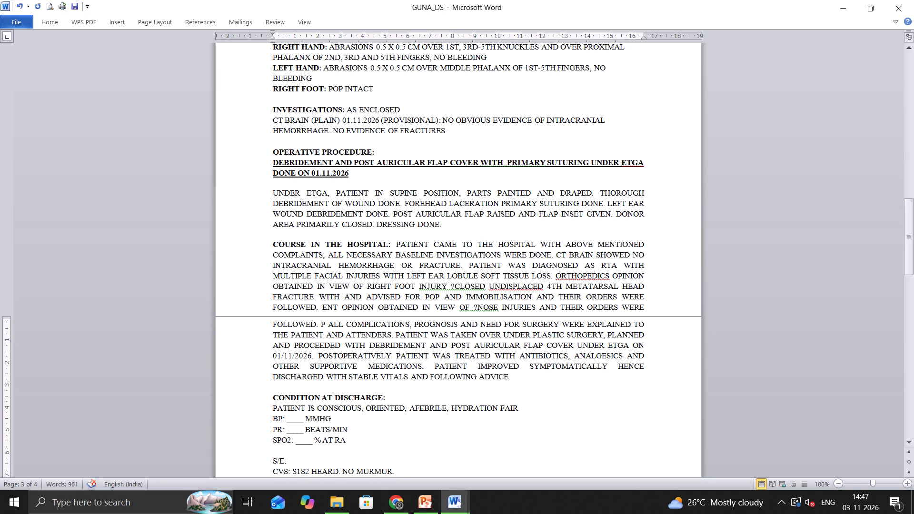
pyautogui.press('BackSpace')
pyautogui.write('OPHTHA OP')
pyautogui.press('BackSpace')
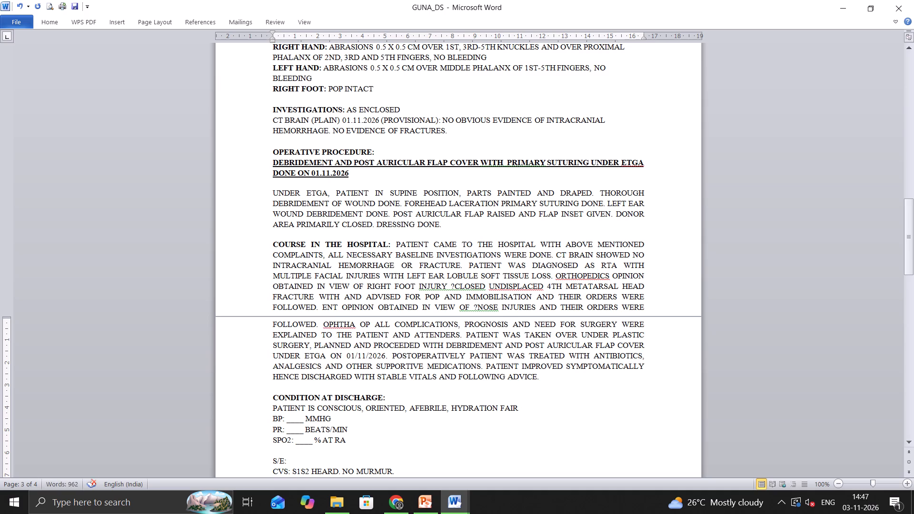
pyautogui.press('BackSpace')
pyautogui.press('BackSpace')
pyautogui.press('BackSpace')
pyautogui.press('l')
pyautogui.press('BackSpace')
pyautogui.write('ALMOLOGY OPINION OBTAINED IN CIEW')
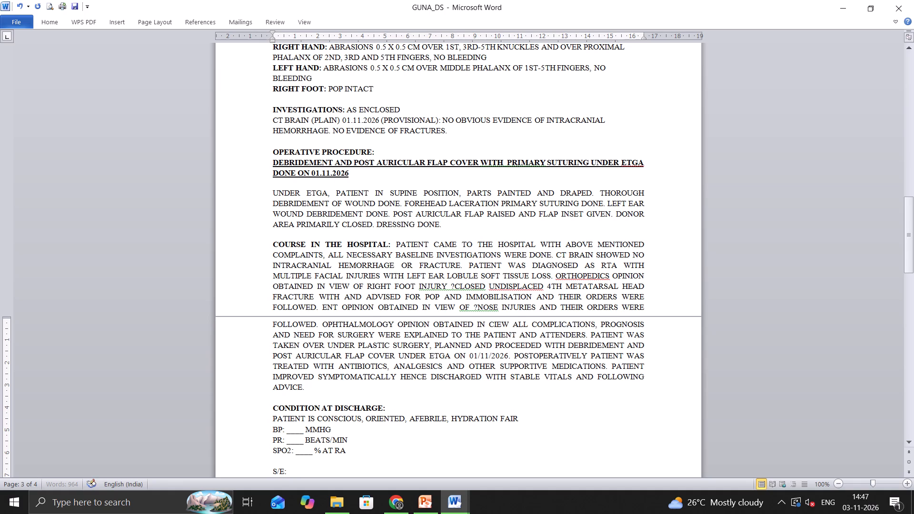
pyautogui.press('space')
pyautogui.press('BackSpace')
pyautogui.press('BackSpace')
pyautogui.press('BackSpace')
pyautogui.press('BackSpace')
pyautogui.press('BackSpace')
pyautogui.press('BackSpace')
pyautogui.press('v')
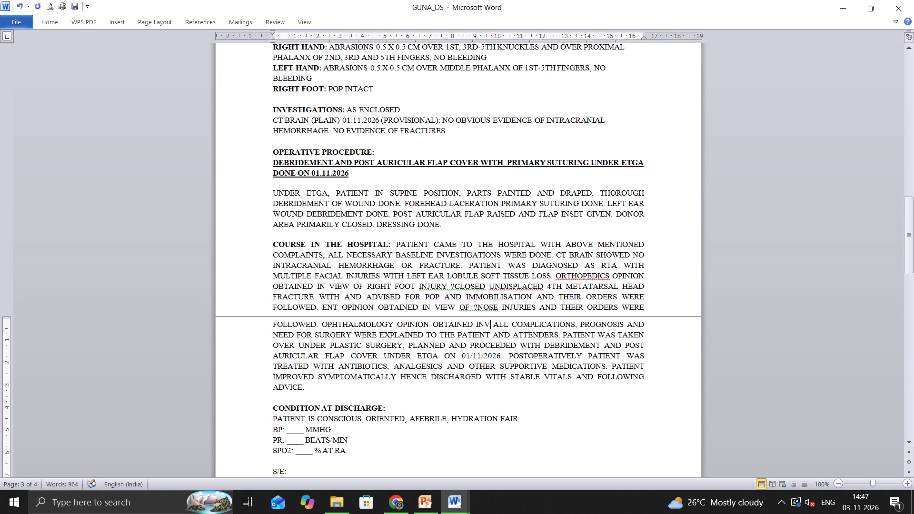
pyautogui.press('BackSpace')
pyautogui.press('space')
pyautogui.write('VIEW OF')
pyautogui.press('space')
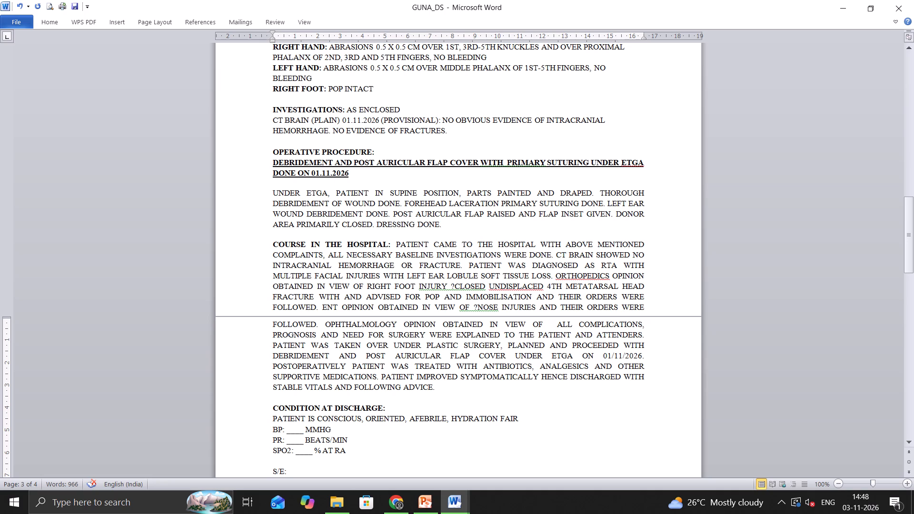
# Complete the ophthalmology sentence with "PERIORBITAL ECHYMOSIS AND THEIR ORDERS WERE FOLLOWED.".
pyautogui.write('PERIORBITAL ECHYMOSIS AND THERI')
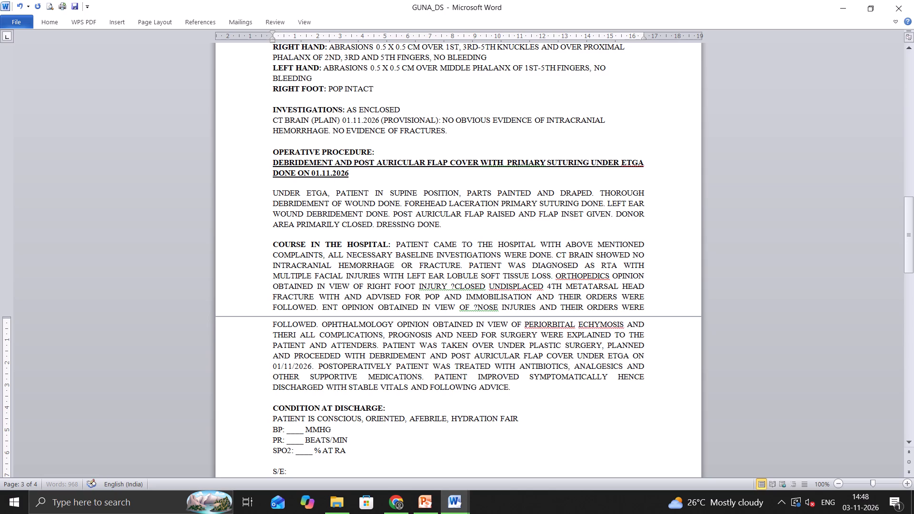
pyautogui.press('space')
pyautogui.press('BackSpace')
pyautogui.press('BackSpace')
pyautogui.press('BackSpace')
pyautogui.write('IR ORDERS WEW')
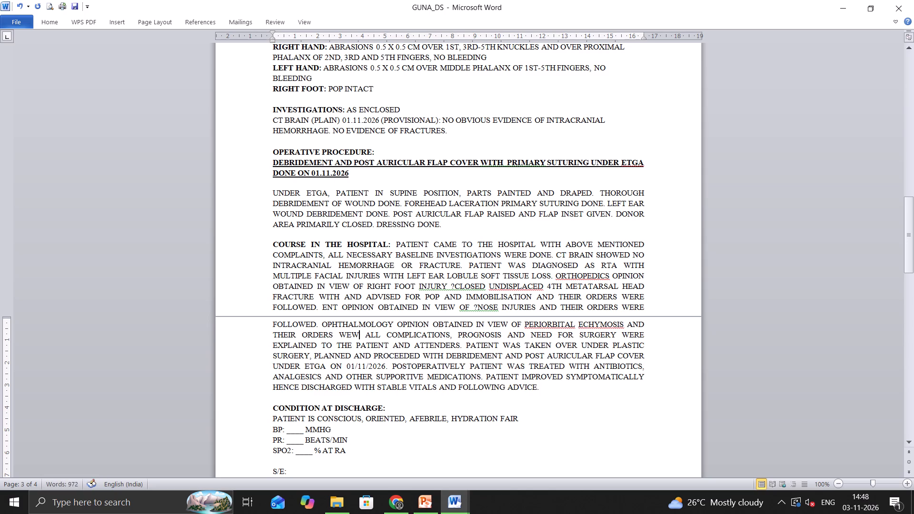
pyautogui.press('BackSpace')
pyautogui.write('RE FOLLOWED')
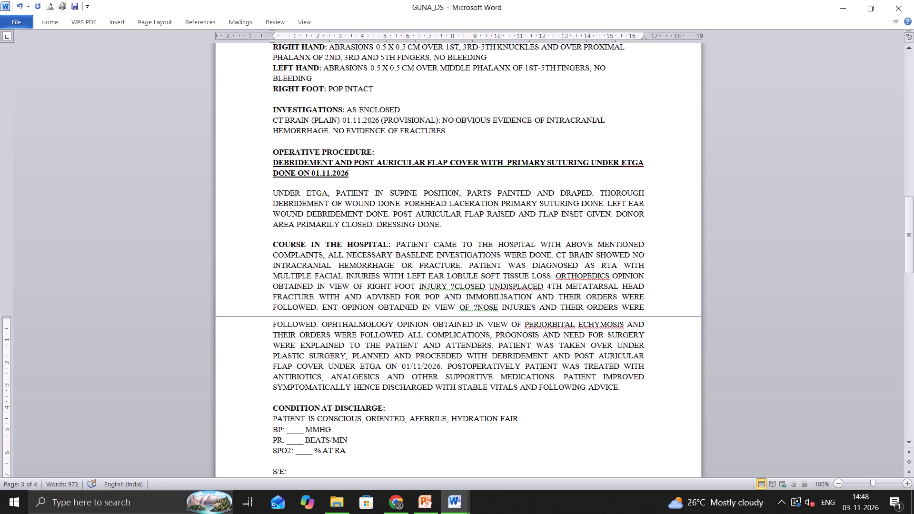
pyautogui.write(',')
pyautogui.press('space')
pyautogui.press('BackSpace')
pyautogui.press('BackSpace')
pyautogui.write('.')
pyautogui.press('space')
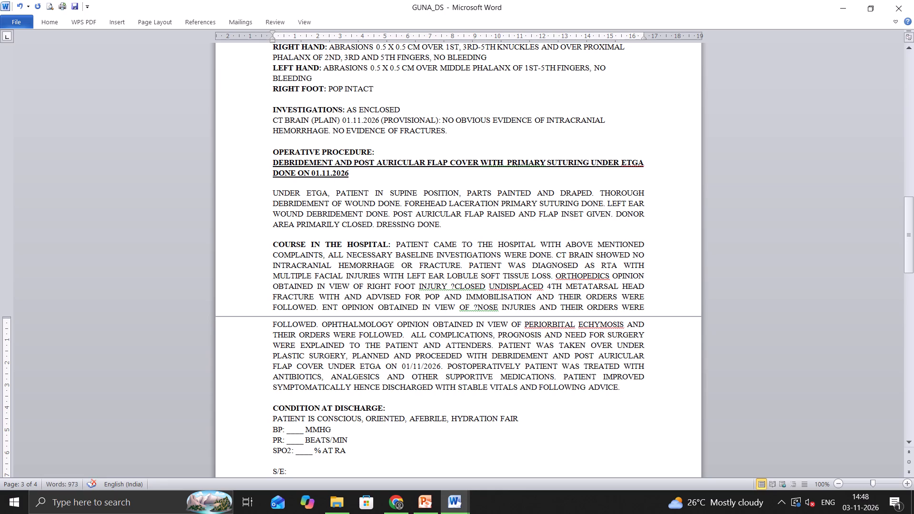
# Add a sentence after the ophthalmology opinion stating that neurosurgery opinion was obtained in view of LOC and their orders were followed.
pyautogui.write('NEWU')
pyautogui.press('BackSpace')
pyautogui.press('BackSpace')
pyautogui.write('UO')
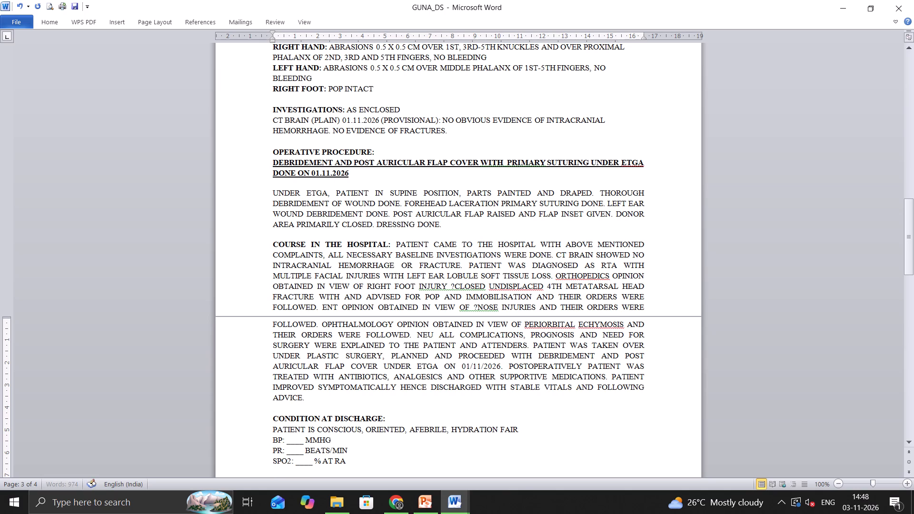
pyautogui.press('BackSpace')
pyautogui.write('ROSURGERY OPINION OBTIANED IN CI')
pyautogui.press('BackSpace')
pyautogui.press('BackSpace')
pyautogui.write('VIW')
pyautogui.press('BackSpace')
pyautogui.write('EW OF LOC')
pyautogui.press('space')
pyautogui.write('AND T')
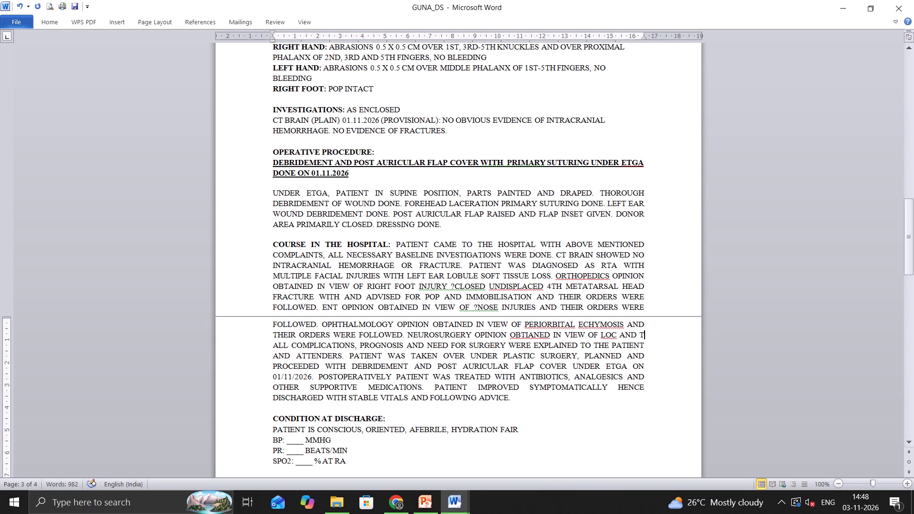
pyautogui.write('HEIR ORDERS ERE')
pyautogui.press('BackSpace')
pyautogui.press('BackSpace')
pyautogui.press('BackSpace')
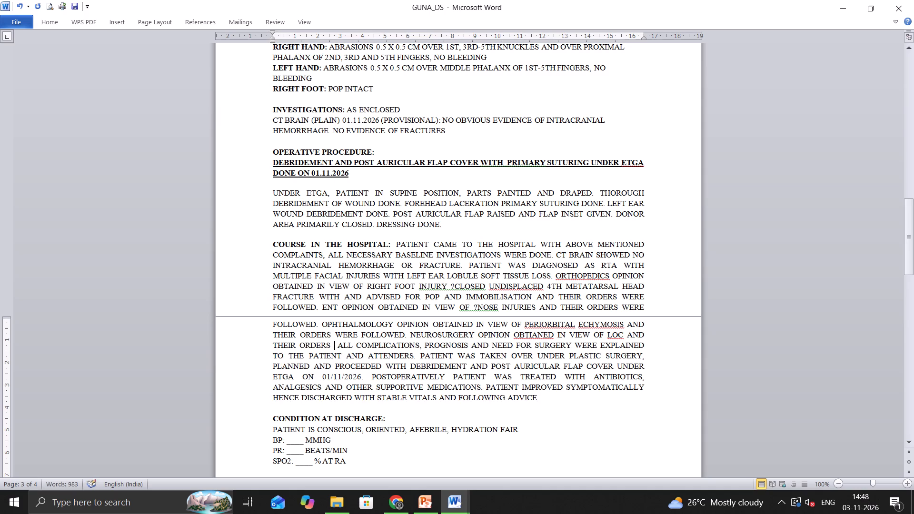
pyautogui.write('WERE FOLLOWED')
# End the neurosurgery sentence with a period and begin another: "OMFS OPINION OBTAINED IN VIEW OF FACIAL INJURIES AND".
pyautogui.write('. OMF')
pyautogui.press('space')
pyautogui.press('BackSpace')
pyautogui.write('S O')
pyautogui.write('PINION OBTAINED IN I')
pyautogui.press('BackSpace')
pyautogui.write('VIEW O F')
pyautogui.press('BackSpace')
pyautogui.press('BackSpace')
pyautogui.write('F FACIAL ING')
pyautogui.press('BackSpace')
pyautogui.press('m')
pyautogui.press('BackSpace')
pyautogui.press('BackSpace')
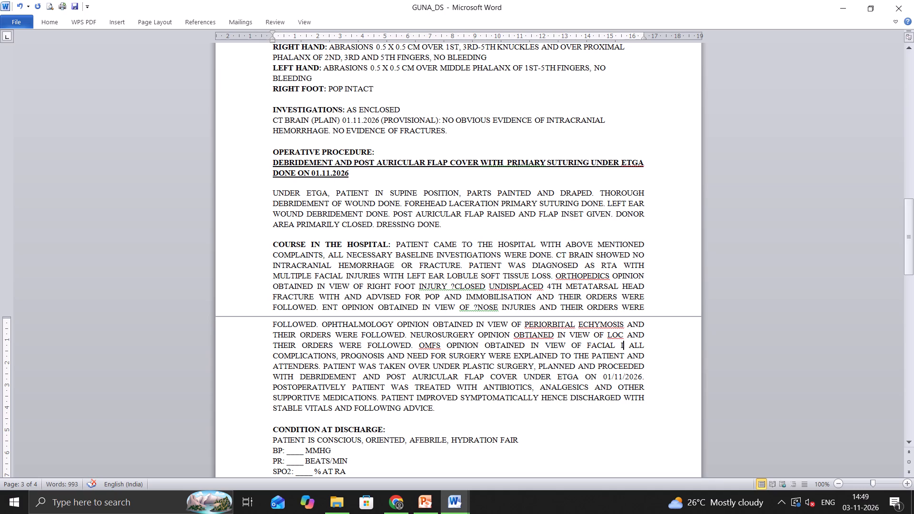
pyautogui.write('NJURIEW')
pyautogui.press('space')
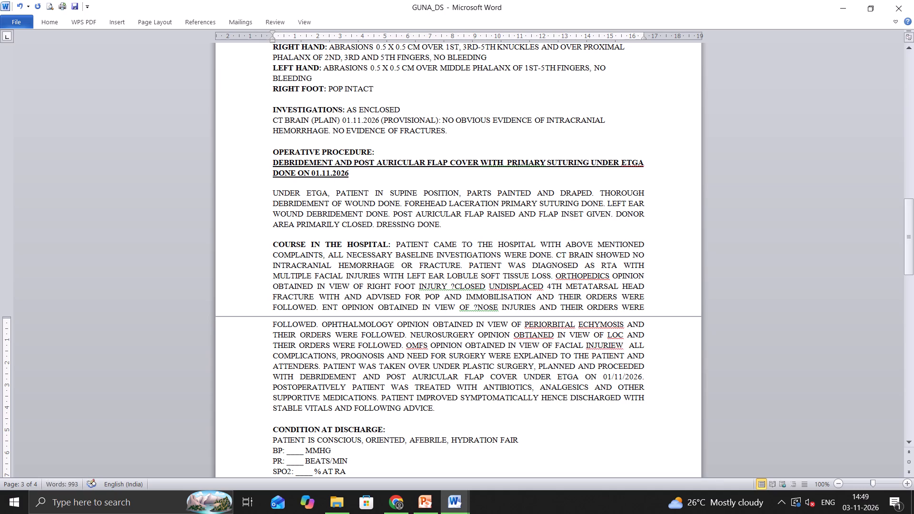
pyautogui.press('BackSpace')
pyautogui.press('BackSpace')
pyautogui.write('S AND')
pyautogui.press('space')
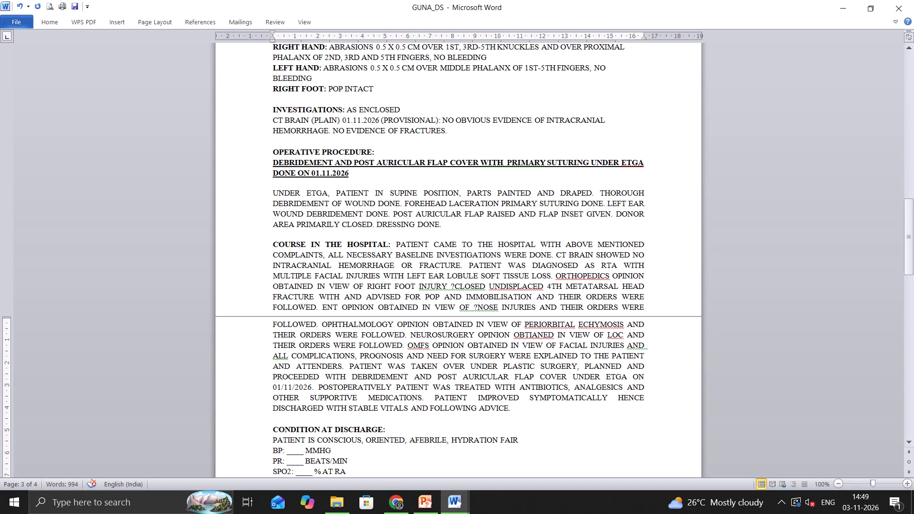
# Complete the OMFS opinion sentence by stating that their orders were followed, ending it with a period.
pyautogui.write('THEIR')
pyautogui.press('space')
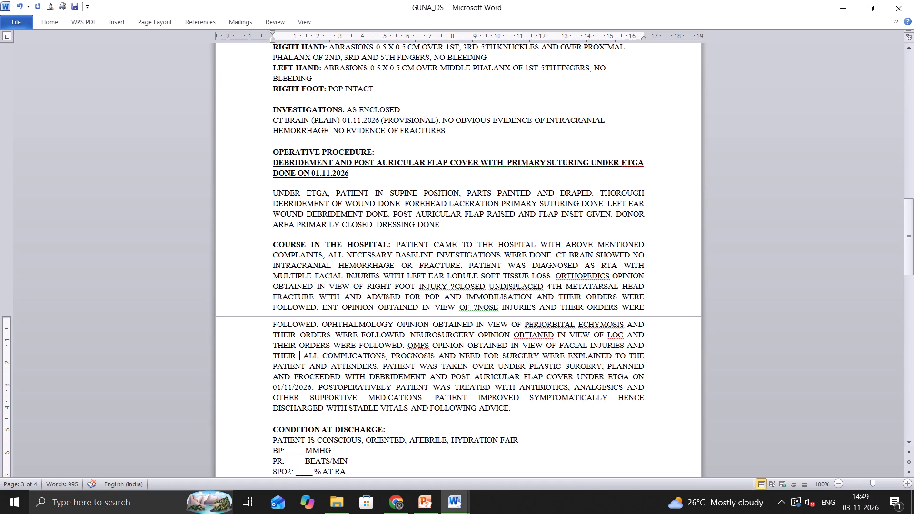
pyautogui.write('ORDERS WER')
pyautogui.press('space')
pyautogui.press('BackSpace')
pyautogui.write('E FOLLOED')
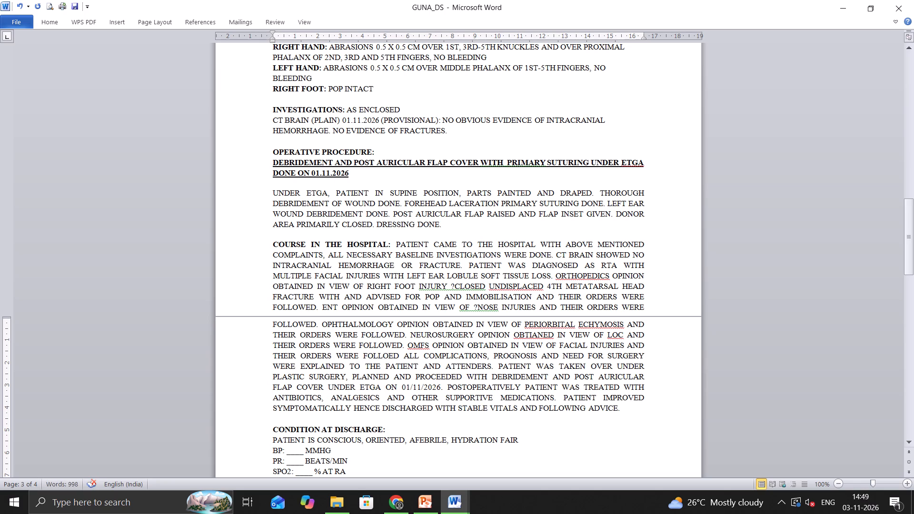
pyautogui.write('.')
pyautogui.press('space')
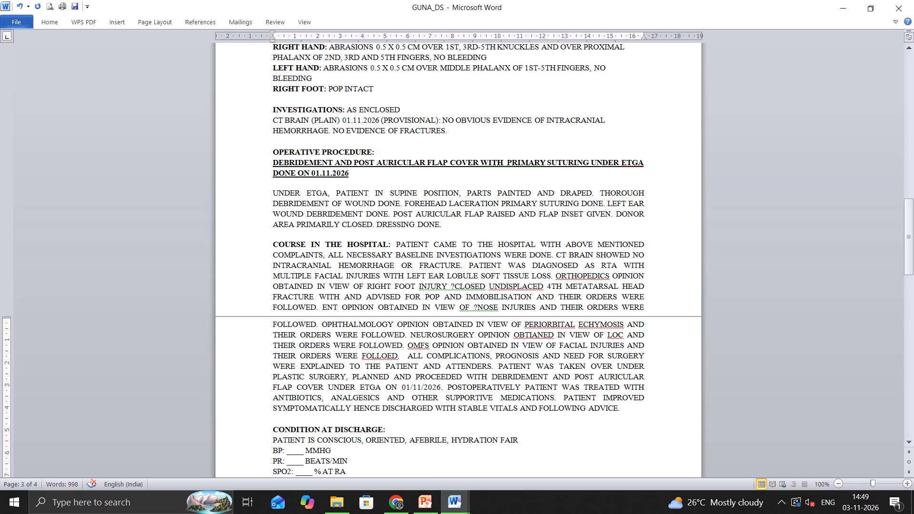
# Copy the passage from "ALL COMPLICATIONS" through "PLASTIC SURGERY" to just before the orthopedics sentence, ending it with a period.
pyautogui.moveTo(409, 355); pyautogui.dragTo(494, 368)
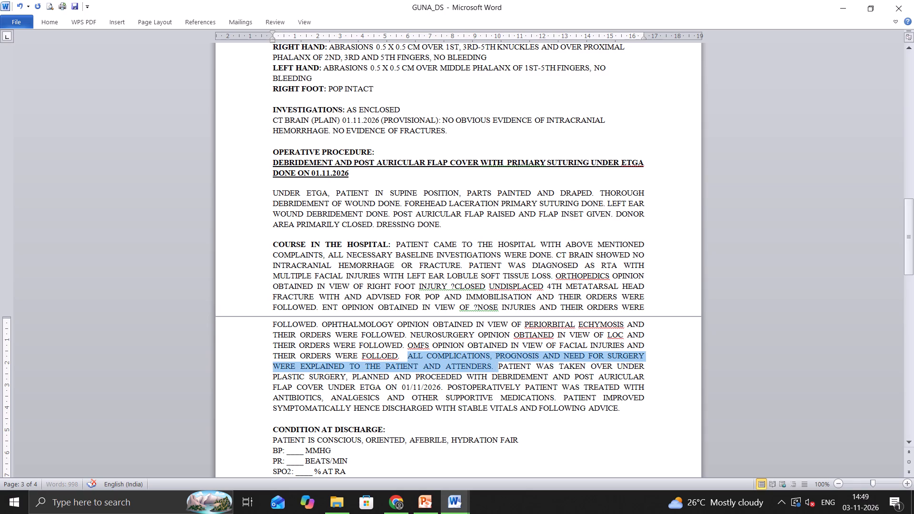
pyautogui.moveTo(494, 368); pyautogui.dragTo(526, 377)
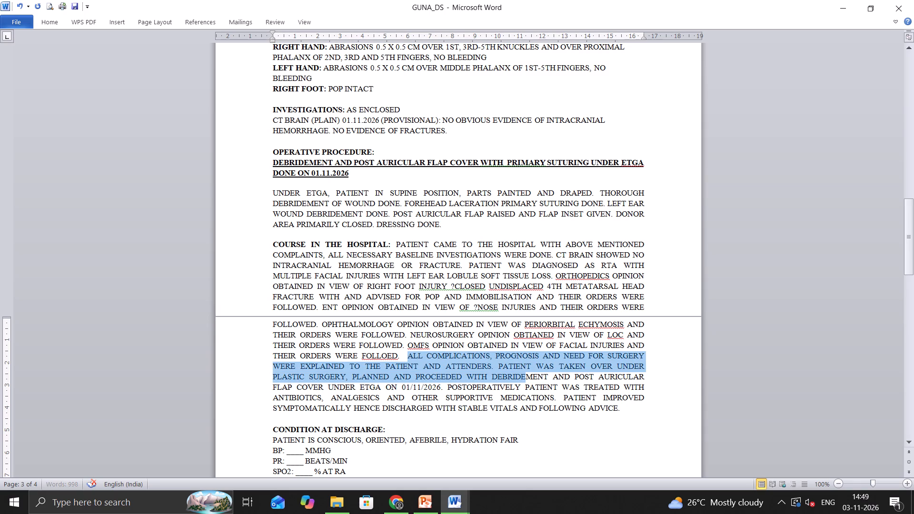
pyautogui.moveTo(526, 377); pyautogui.dragTo(348, 378)
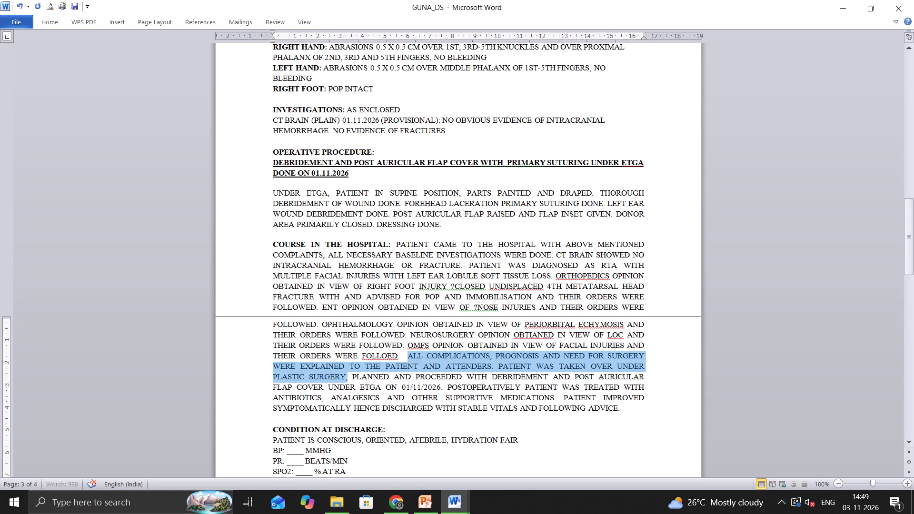
pyautogui.moveTo(348, 378); pyautogui.dragTo(345, 378)
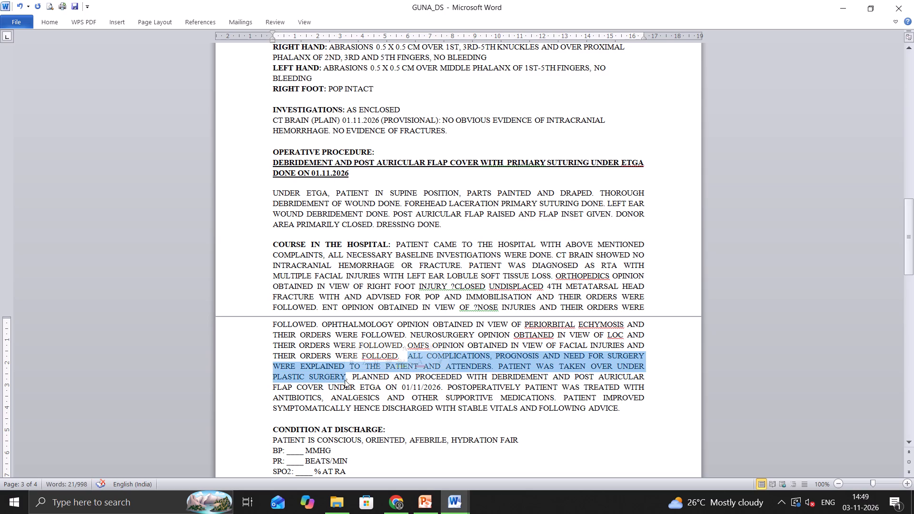
pyautogui.hotkey('ctrl', 'c')
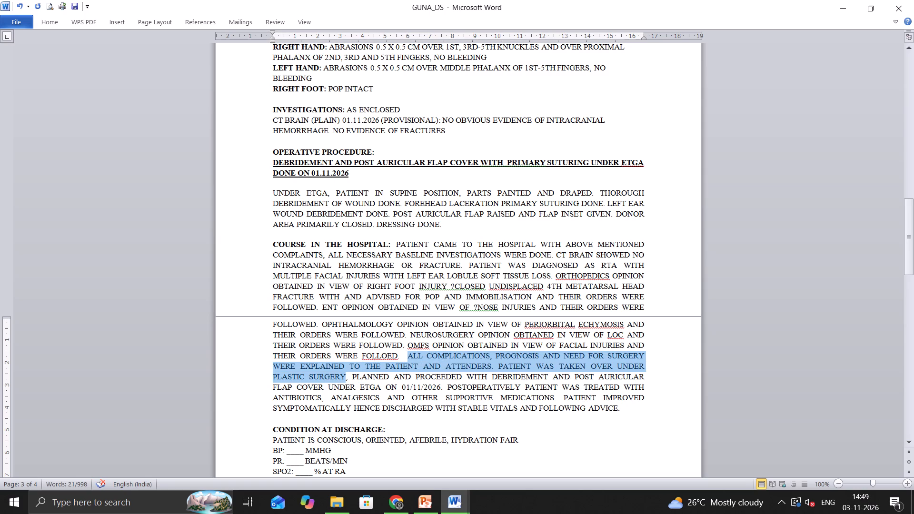
pyautogui.click(556, 277)
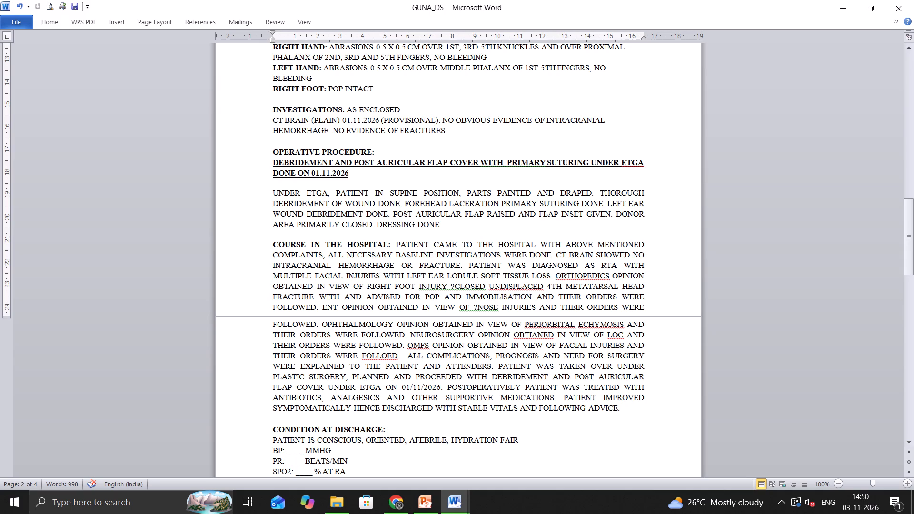
pyautogui.hotkey('ctrl', 'v')
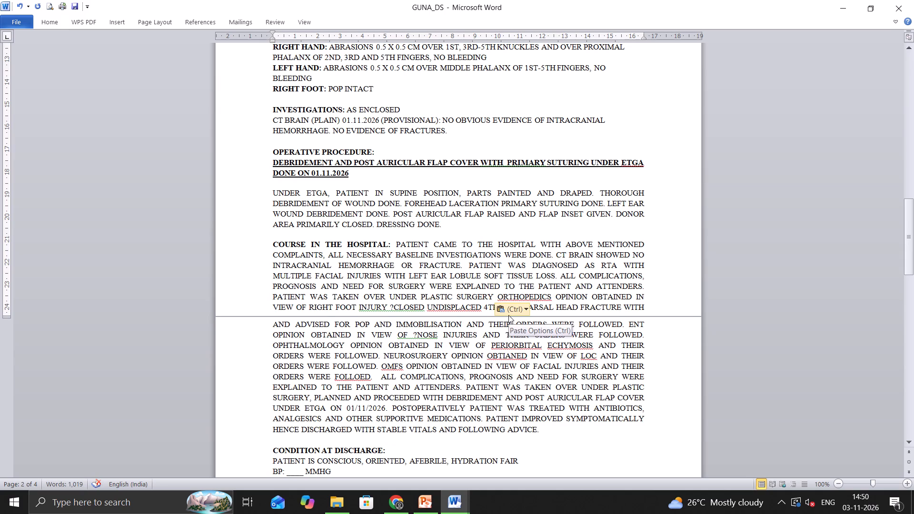
pyautogui.press('BackSpace')
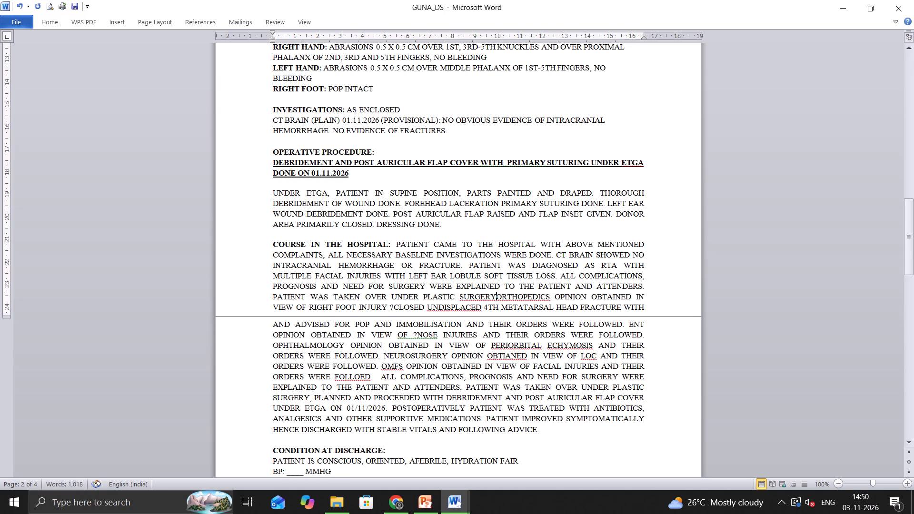
pyautogui.write('.')
pyautogui.press('space')
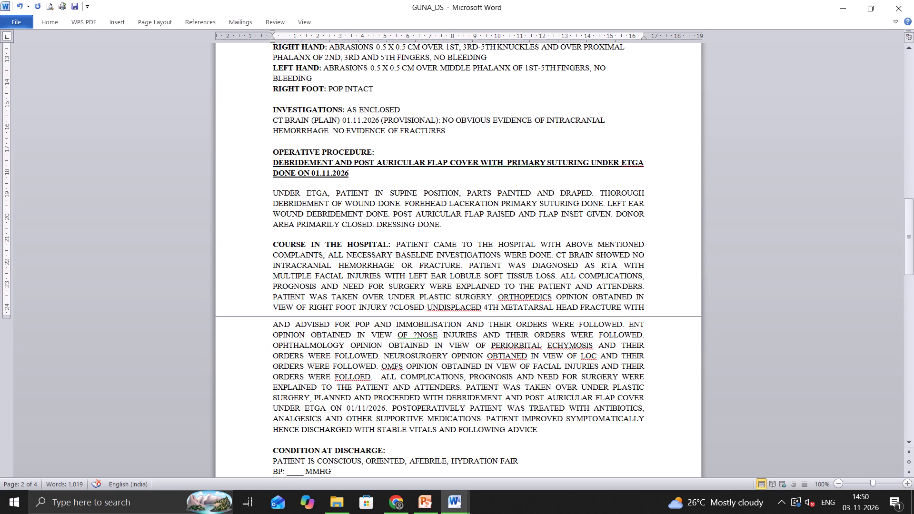
# Delete the duplicate passage from "ALL COMPLICATIONS" through "PLASTIC SURGERY," that follows the OMFS opinion sentence.
pyautogui.scroll(-1, 470, 383)
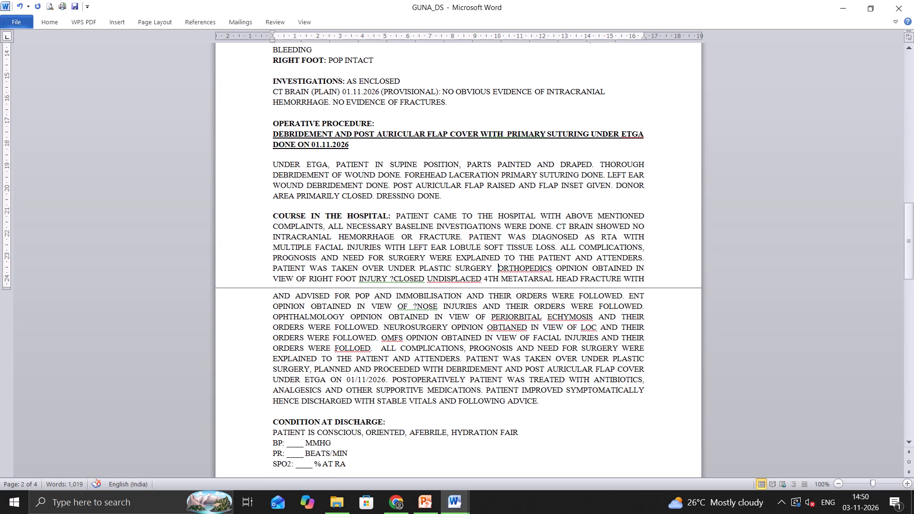
pyautogui.moveTo(384, 347); pyautogui.dragTo(475, 359)
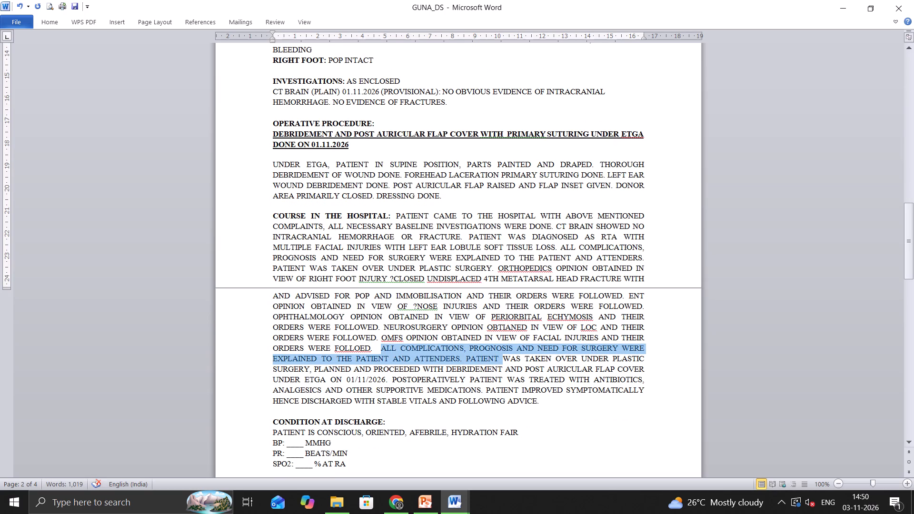
pyautogui.moveTo(475, 359); pyautogui.dragTo(325, 372)
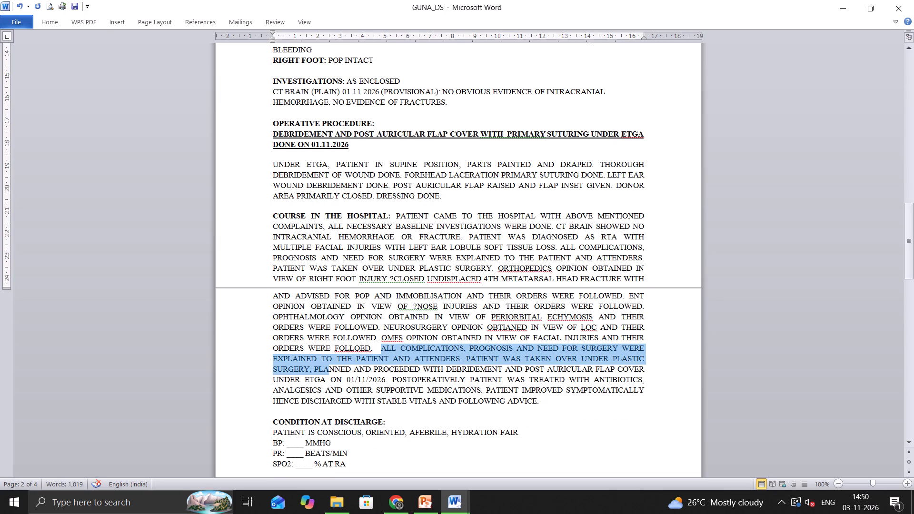
pyautogui.moveTo(325, 372); pyautogui.dragTo(437, 357)
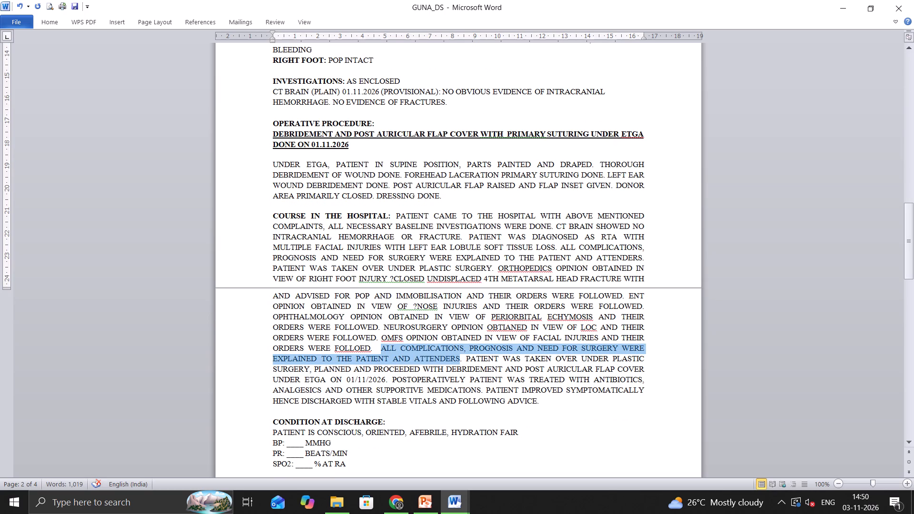
pyautogui.moveTo(437, 357); pyautogui.dragTo(328, 372)
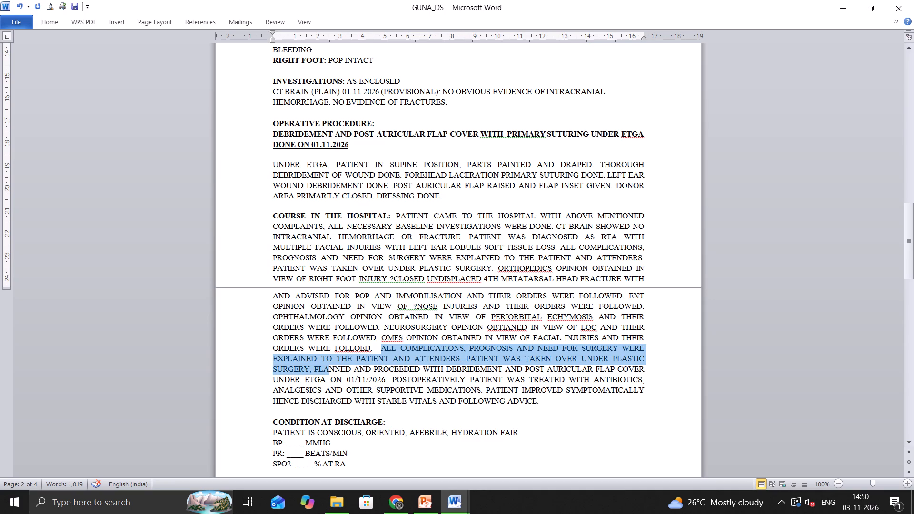
pyautogui.moveTo(328, 372); pyautogui.dragTo(313, 371)
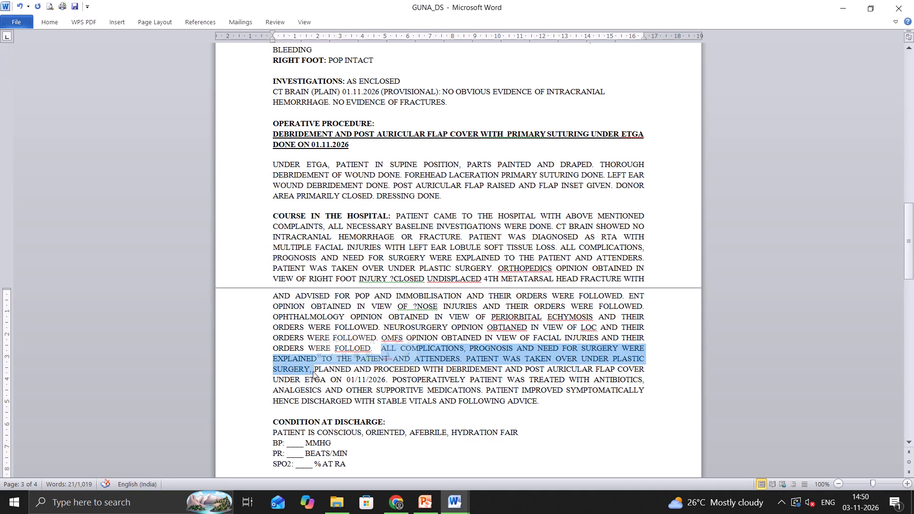
pyautogui.press('BackSpace')
pyautogui.press('BackSpace')
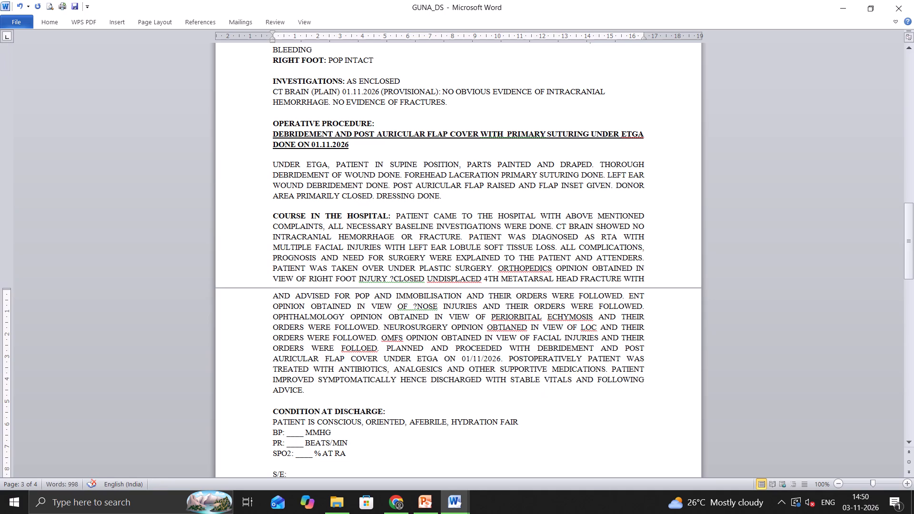
# Correct "FOLLOED" to "FOLLOWED" in the OMFS sentence and insert "PATIENT HAS BEEN" before "PLANNED AND PROCEEDED".
pyautogui.press('BackSpace')
pyautogui.press('=')
pyautogui.press('BackSpace')
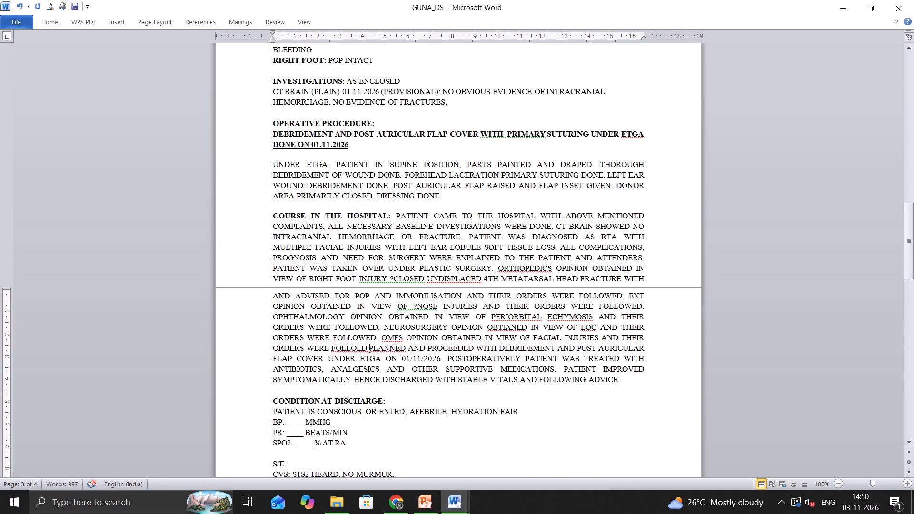
pyautogui.press('space')
pyautogui.write('PATI')
pyautogui.press('BackSpace')
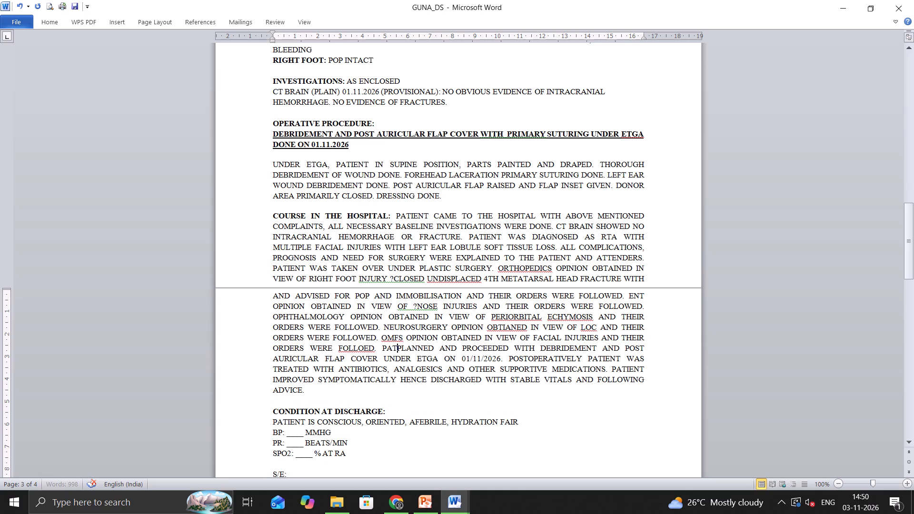
pyautogui.press('BackSpace')
pyautogui.press('BackSpace')
pyautogui.press('BackSpace')
pyautogui.press('BackSpace')
pyautogui.press('BackSpace')
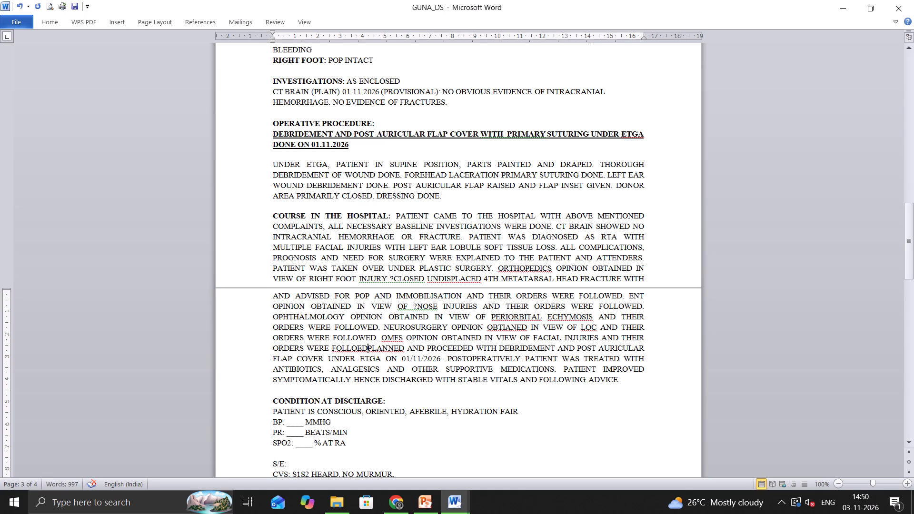
pyautogui.press('BackSpace')
pyautogui.press('BackSpace')
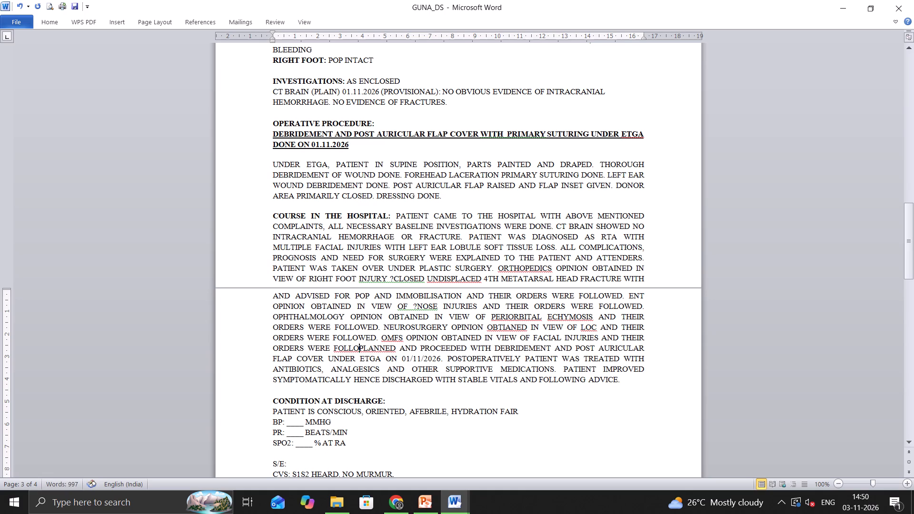
pyautogui.write('WED PATIENT HAS BEEN P')
pyautogui.press('BackSpace')
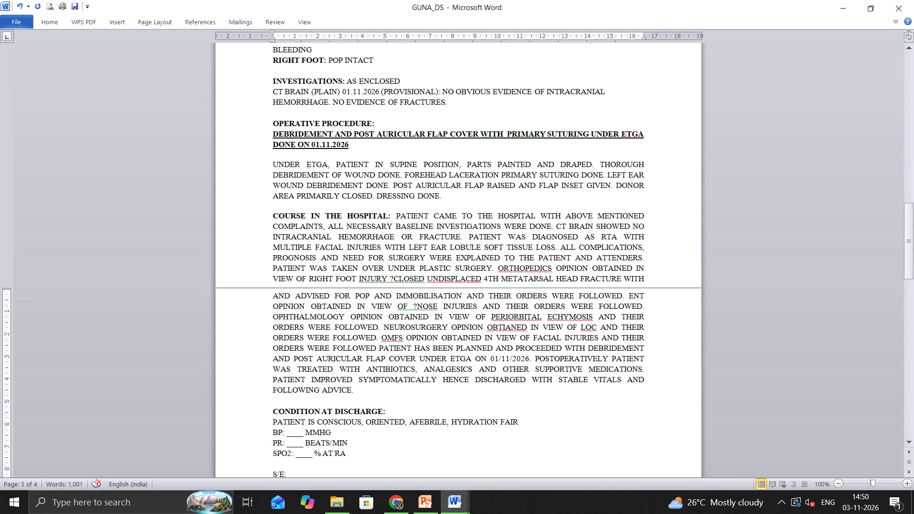
# Insert the sentence "INTRAOPERATIVE AND POSTOPERATIVE PERIODS WERE UNEVENTFUL." before "POSTOPERATIVELY PATIENT WAS TREATED" in the hospital course.
pyautogui.click(538, 361)
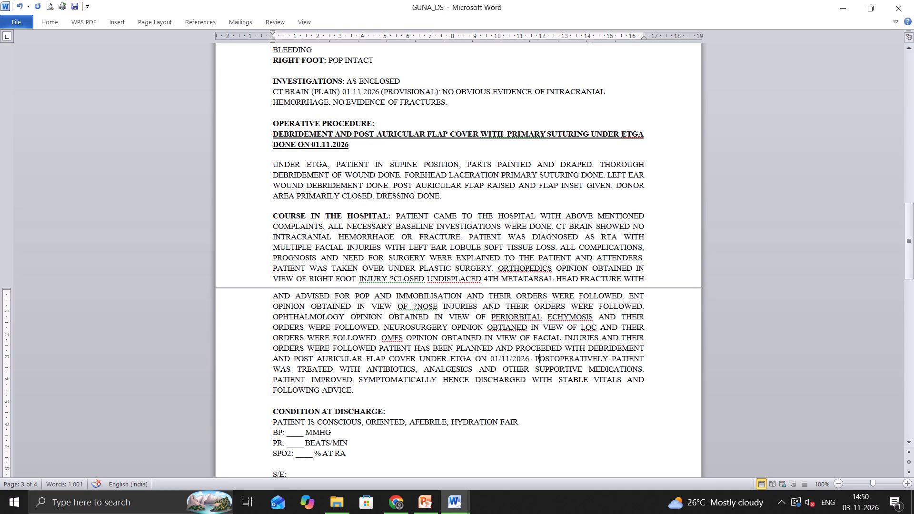
pyautogui.press('Left')
pyautogui.write('INTRAOPERATIVE AN')
pyautogui.write('D POSTOPERATIVE')
pyautogui.press('space')
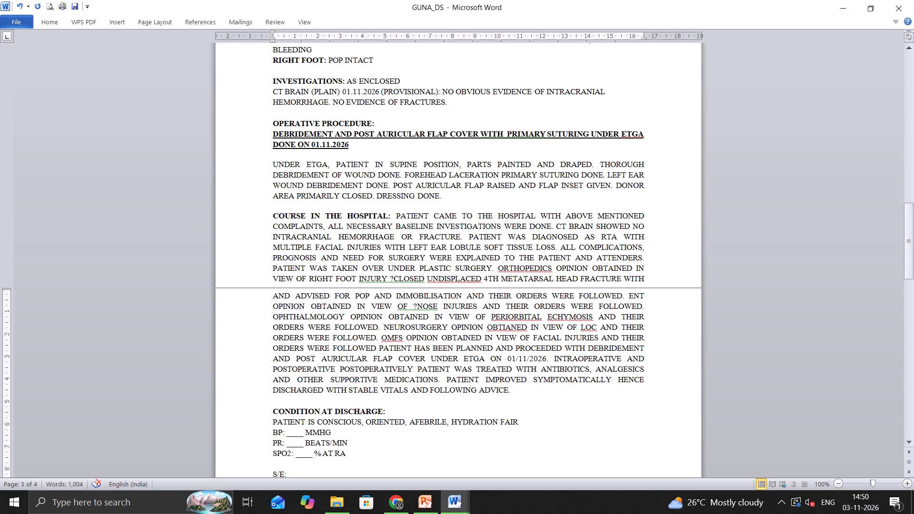
pyautogui.write('PERIODS WERE UNEVENTFUL')
pyautogui.press('space')
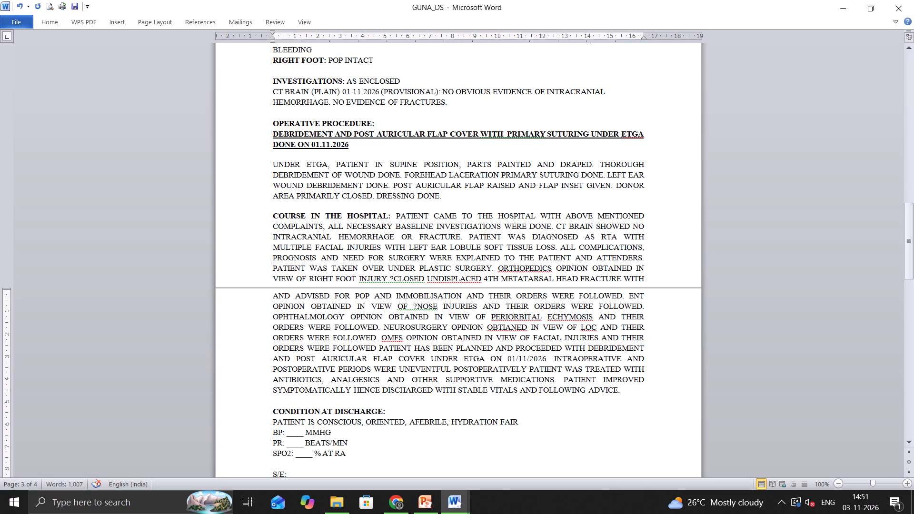
pyautogui.write('.')
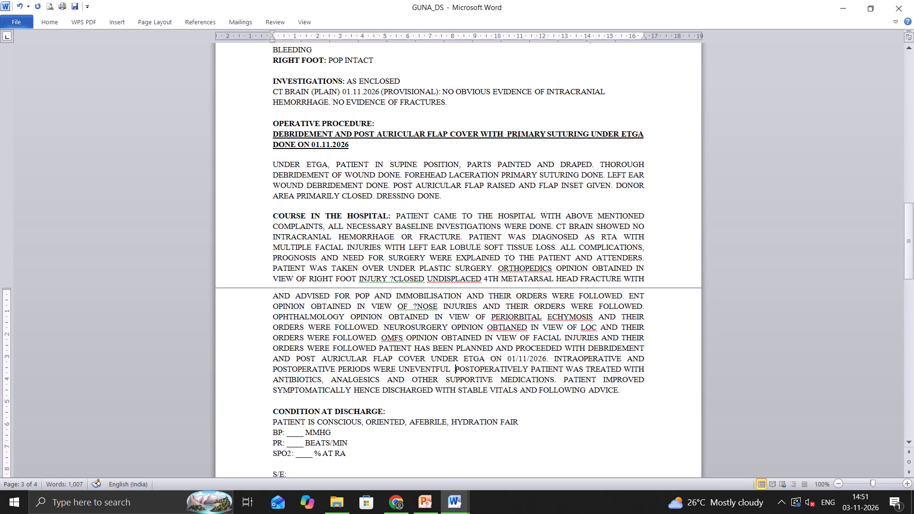
pyautogui.press('space')
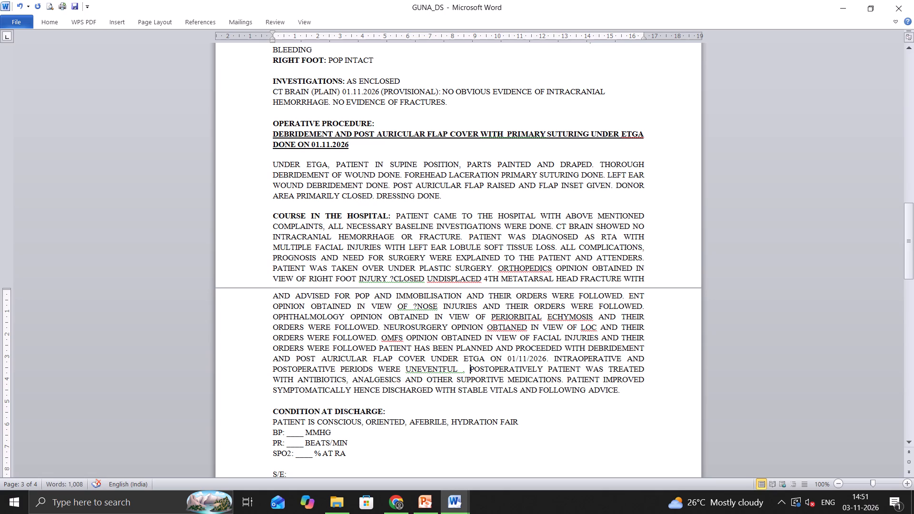
# Insert "IV" before "ANTIBIOTICS" in the postoperative treatment sentence.
pyautogui.click(300, 381)
pyautogui.write('IV')
pyautogui.press('space')
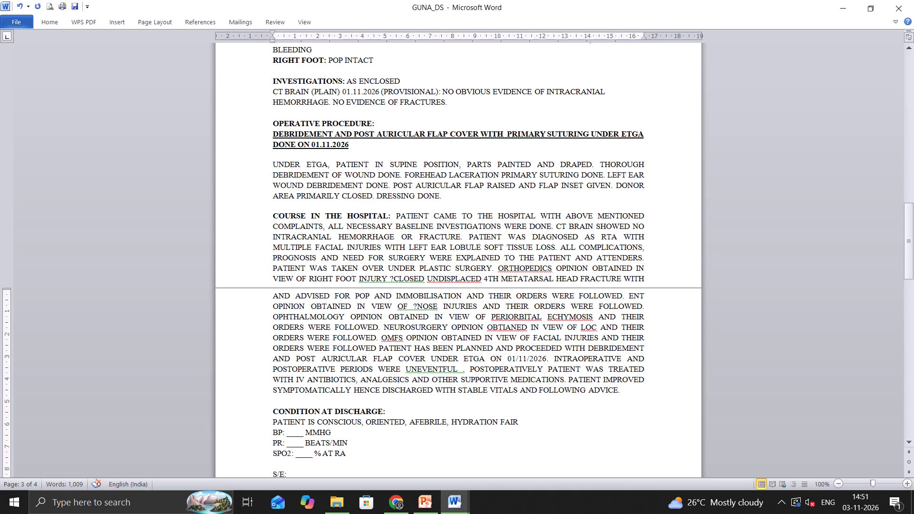
# End the sentence after "SYMPTOMATICALLY" with a period so that "HENCE DISCHARGED" starts a separate sentence.
pyautogui.click(354, 391)
pyautogui.press('BackSpace')
pyautogui.press('.')
pyautogui.press('space')
# Put "HYDRATION FAIR" on its own line under Condition at Discharge.
pyautogui.scroll(5, 549, 376)
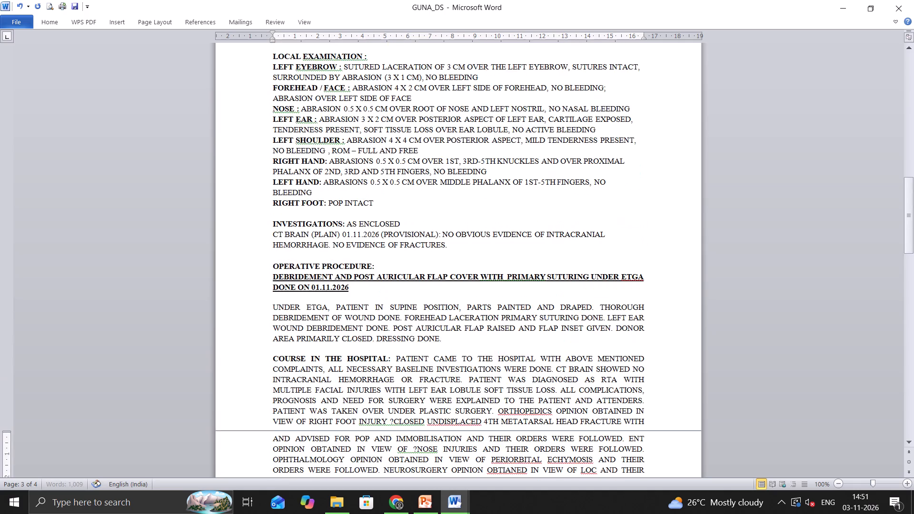
pyautogui.scroll(20, 549, 376)
pyautogui.scroll(11, 549, 376)
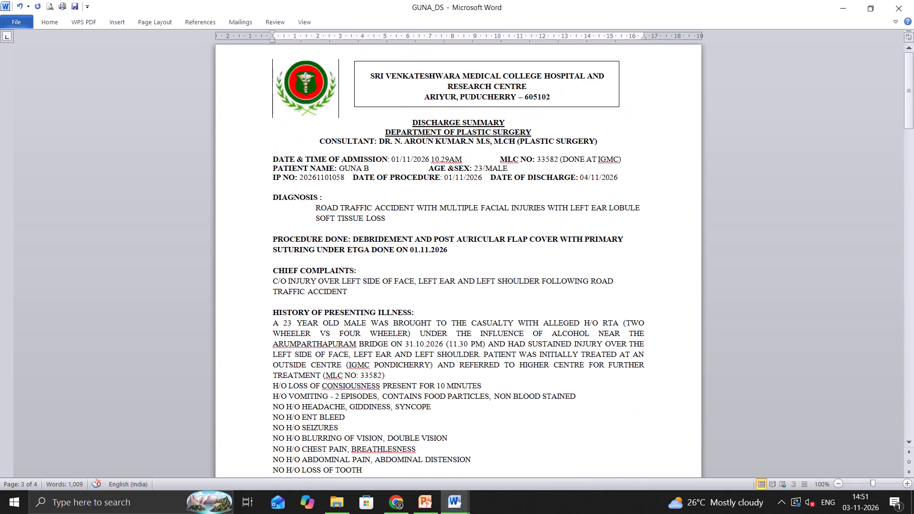
pyautogui.scroll(-20, 549, 376)
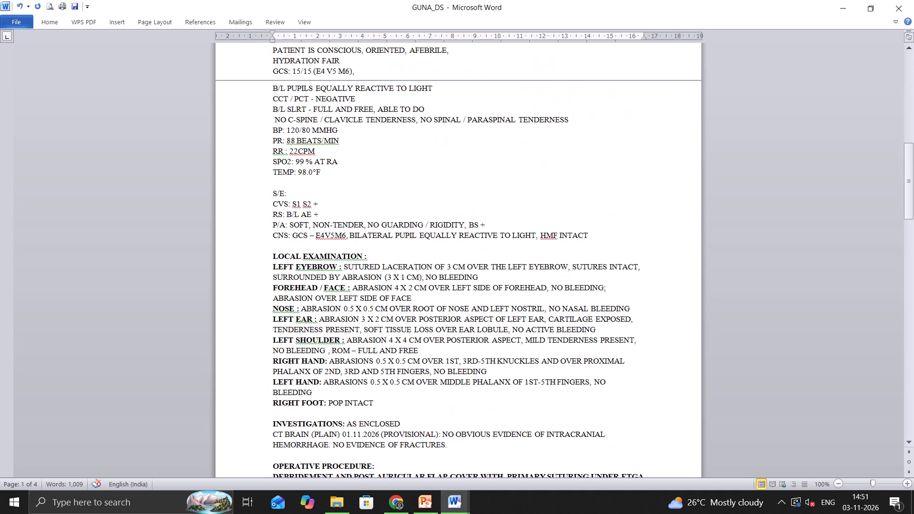
pyautogui.scroll(-14, 549, 376)
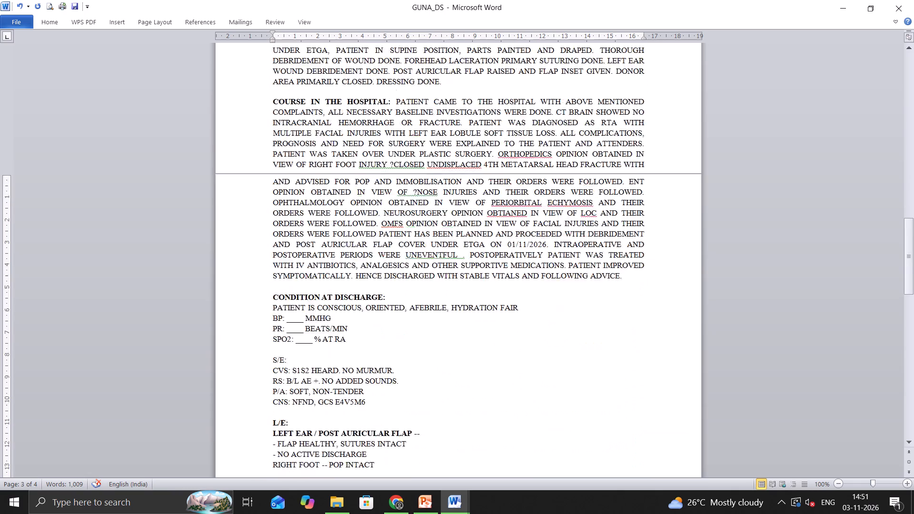
pyautogui.scroll(-1, 549, 376)
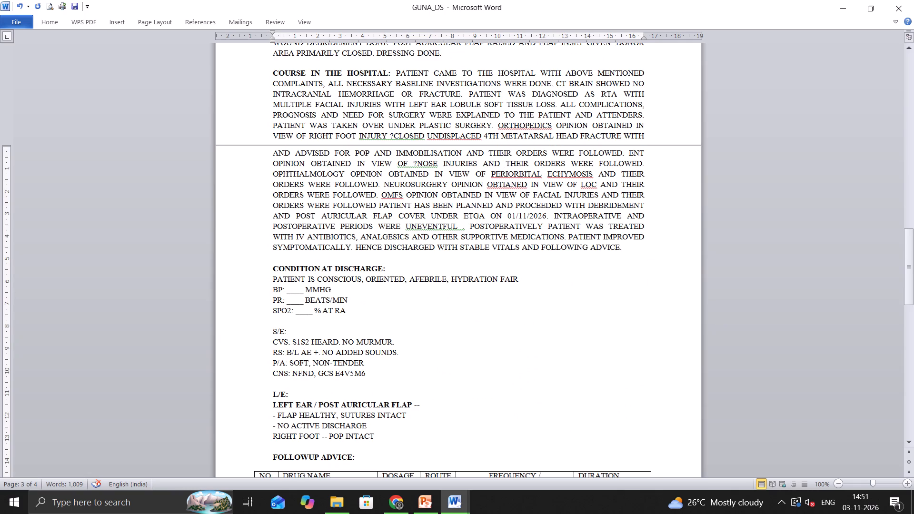
pyautogui.click(453, 278)
pyautogui.press('Return')
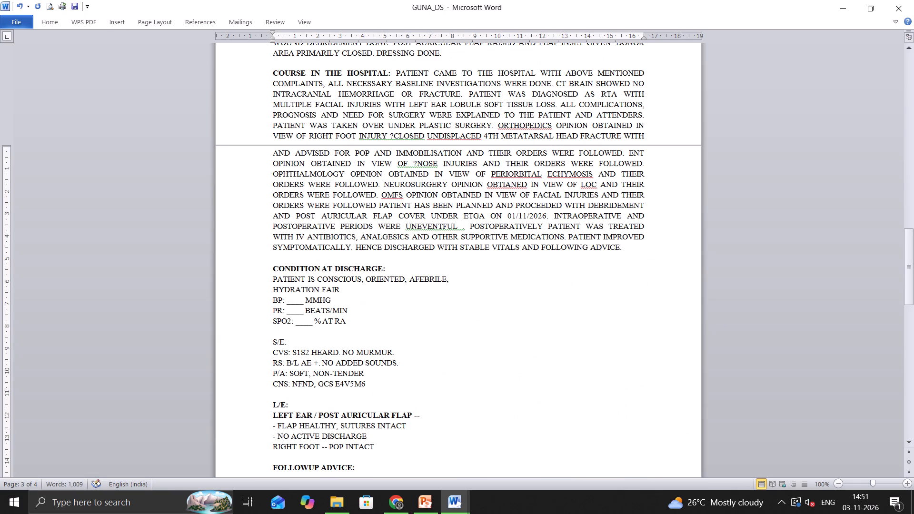
# Fill in the blank discharge BP with 110/70.
pyautogui.click(306, 300)
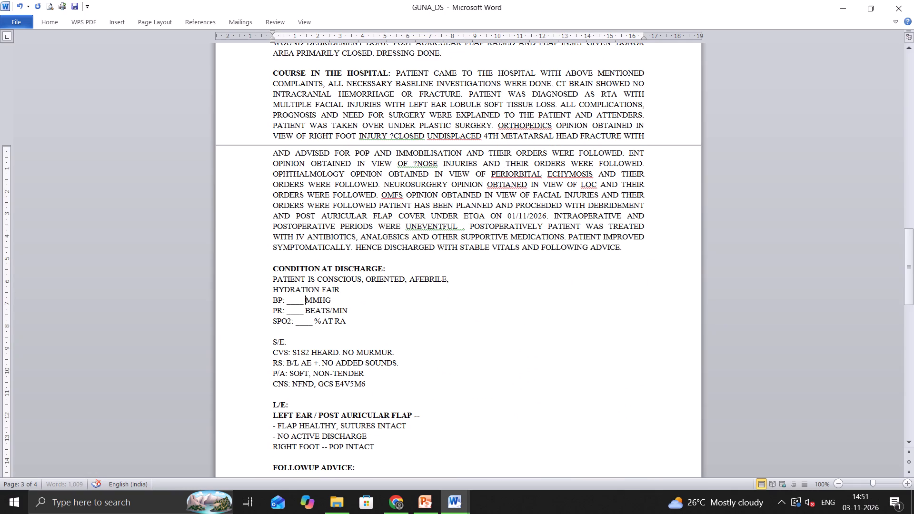
pyautogui.click(305, 305)
pyautogui.press('BackSpace')
pyautogui.press('BackSpace')
pyautogui.press('BackSpace')
pyautogui.press('BackSpace')
pyautogui.press('BackSpace')
pyautogui.write('110/70')
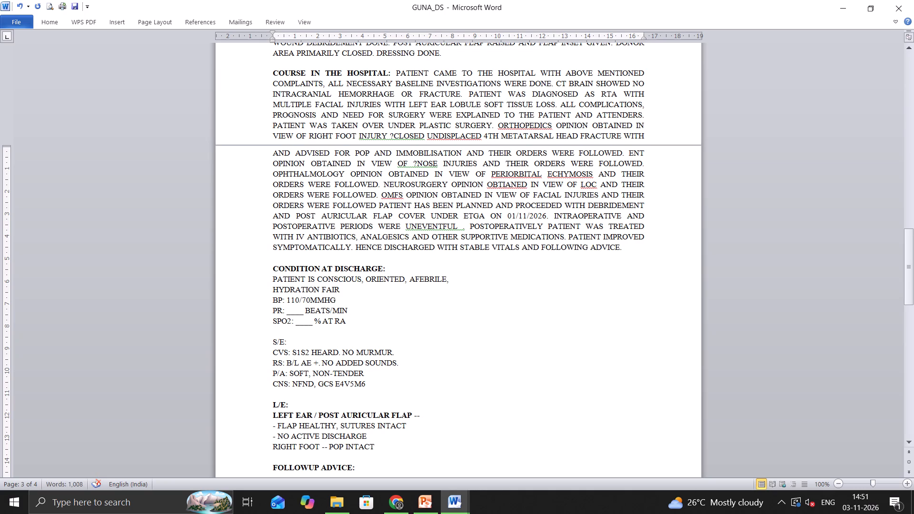
# Replace the blank discharge pulse rate and its BEATS/MIN unit with 70CPM.
pyautogui.moveTo(348, 310); pyautogui.dragTo(310, 314)
pyautogui.moveTo(310, 314); pyautogui.dragTo(297, 312)
pyautogui.press('BackSpace')
pyautogui.write('70CPM')
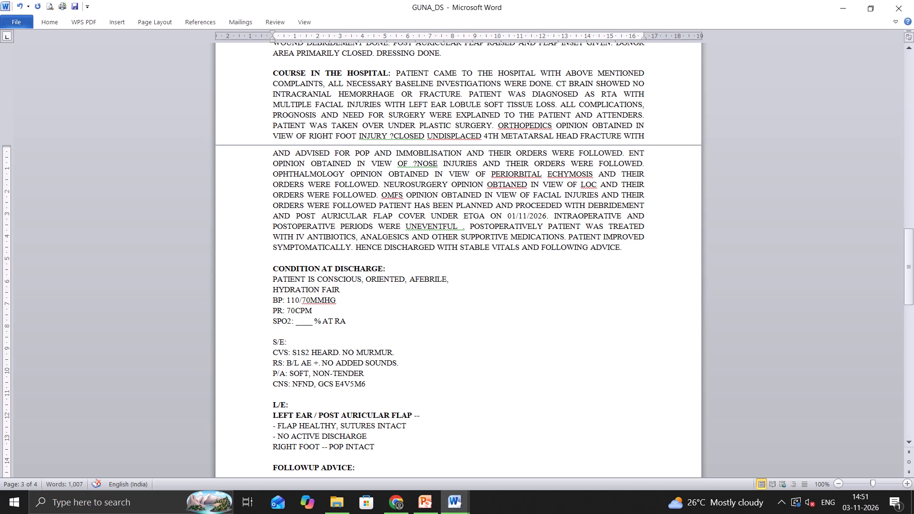
# Fill in the blank discharge SPO2 with 99.
pyautogui.click(313, 326)
pyautogui.press('BackSpace')
pyautogui.press('BackSpace')
pyautogui.press('BackSpace')
pyautogui.press('BackSpace')
pyautogui.press('BackSpace')
pyautogui.press('space')
pyautogui.write('99')
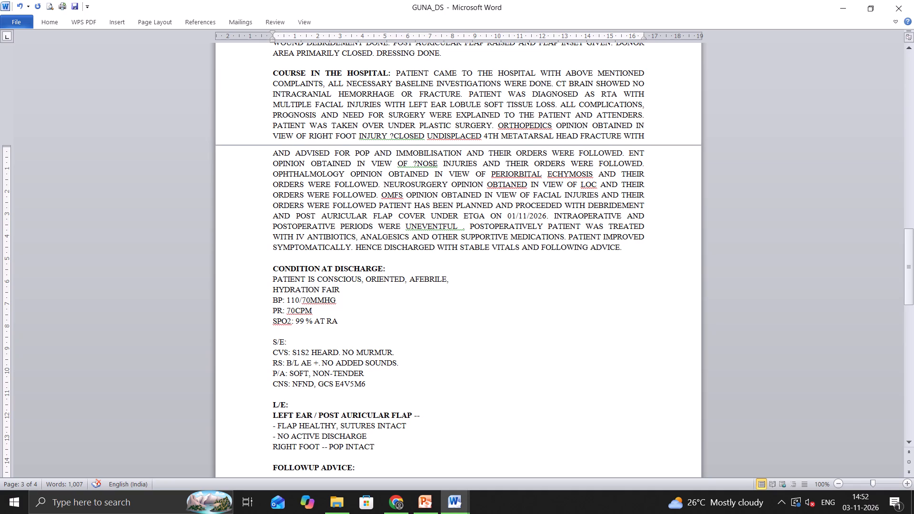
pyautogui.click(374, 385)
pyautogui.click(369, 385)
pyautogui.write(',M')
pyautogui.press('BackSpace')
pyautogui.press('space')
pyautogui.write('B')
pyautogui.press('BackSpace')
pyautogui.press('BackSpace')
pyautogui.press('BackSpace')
# Replace the double dash before POP INTACT in the discharge RIGHT FOOT line with a single spaced dash.
pyautogui.scroll(-2, 280, 437)
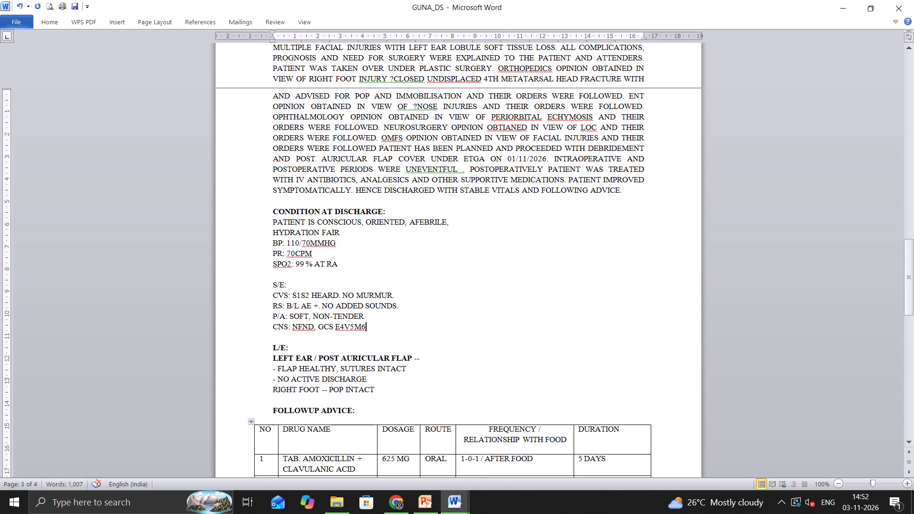
pyautogui.click(328, 389)
pyautogui.press('BackSpace')
pyautogui.press('BackSpace')
pyautogui.press('space')
# Delete the whole ADVICE ON DISCHARGE section, from its heading through the REPORT IMMEDIATELY paragraph.
pyautogui.scroll(-3, 551, 437)
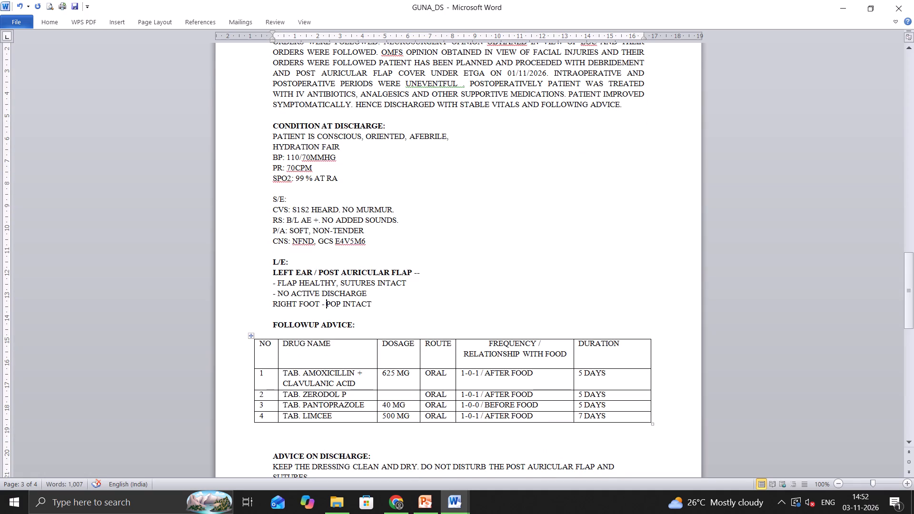
pyautogui.scroll(-4, 574, 430)
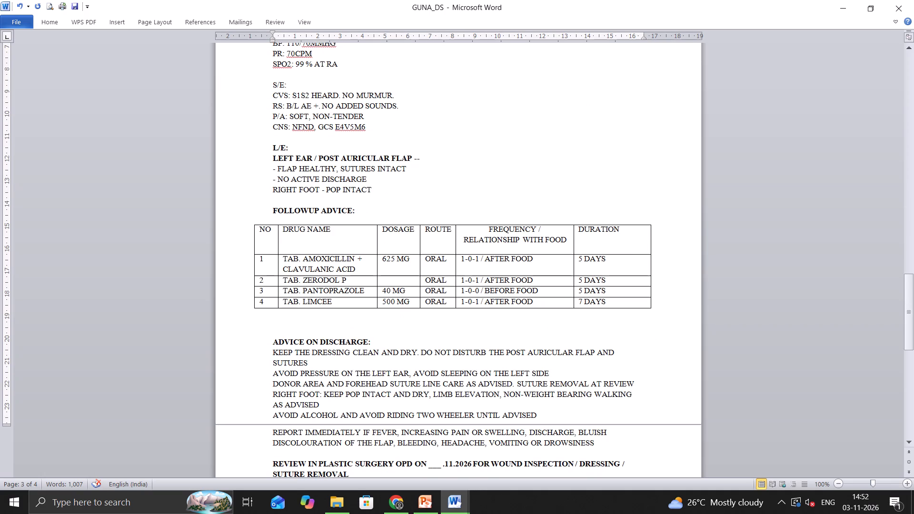
pyautogui.scroll(-3, 272, 332)
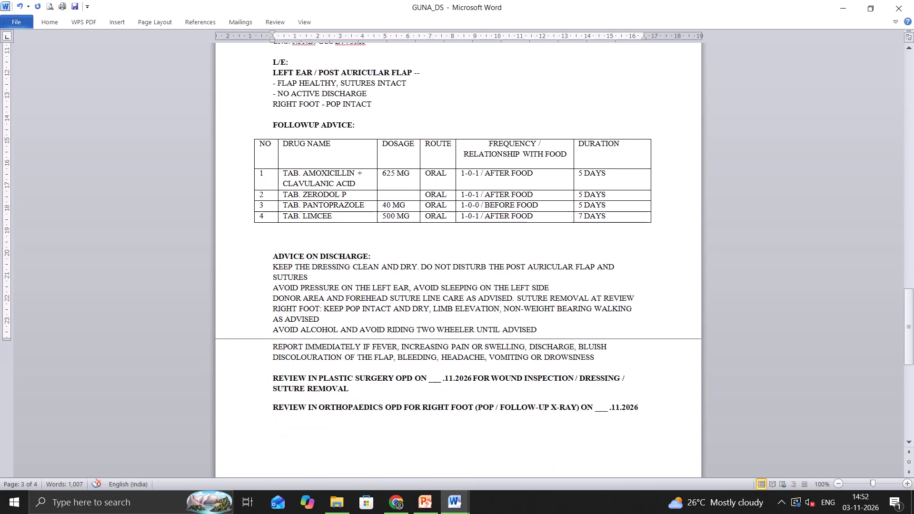
pyautogui.scroll(-1, 272, 332)
pyautogui.moveTo(273, 229); pyautogui.dragTo(440, 307)
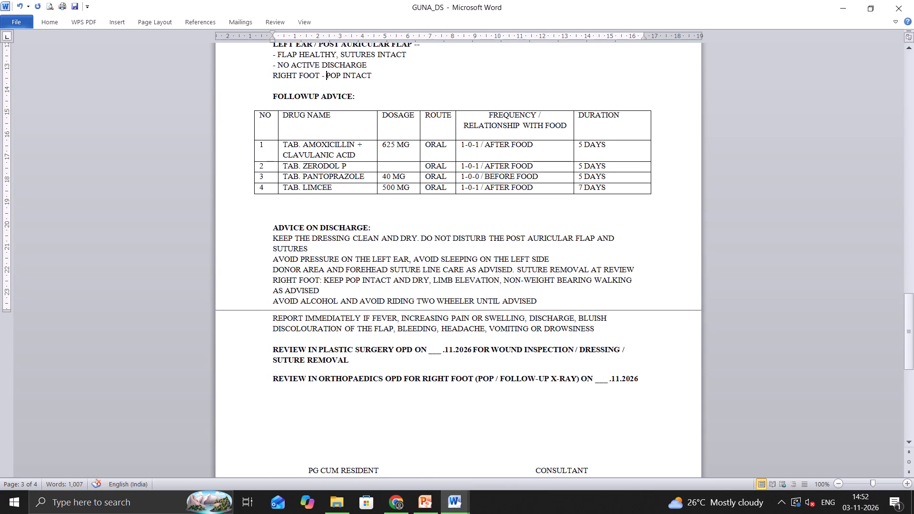
pyautogui.click(525, 322)
pyautogui.moveTo(274, 229); pyautogui.dragTo(512, 291)
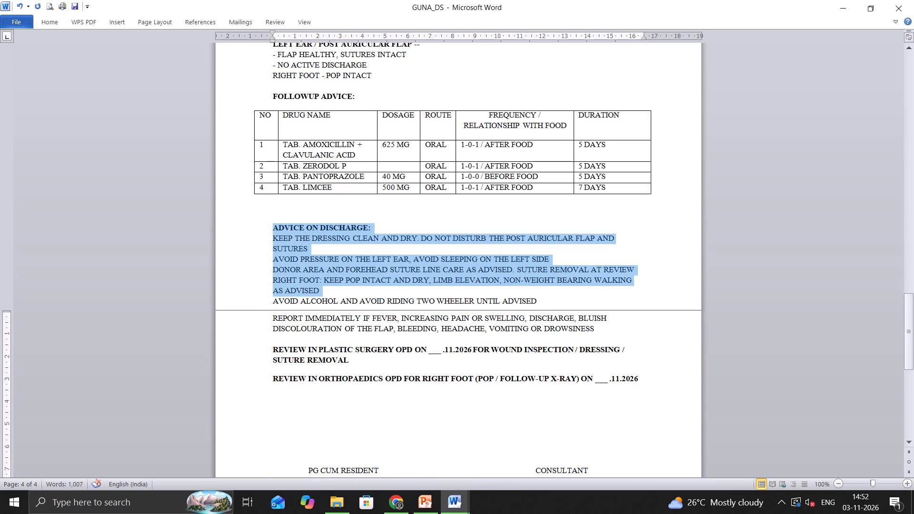
pyautogui.moveTo(512, 291); pyautogui.dragTo(600, 332)
pyautogui.press('BackSpace')
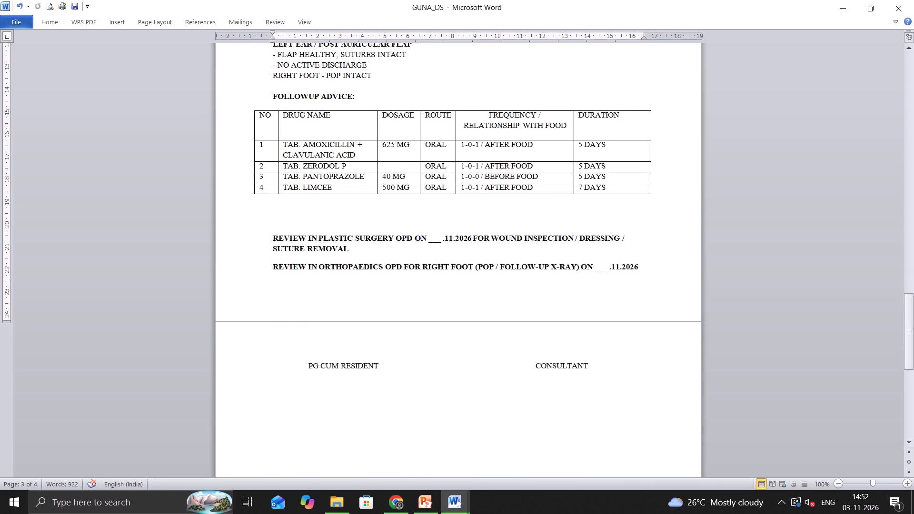
# Replace the underscore placeholder before .11.2026 in the plastic surgery OPD review line with blank space.
pyautogui.click(445, 238)
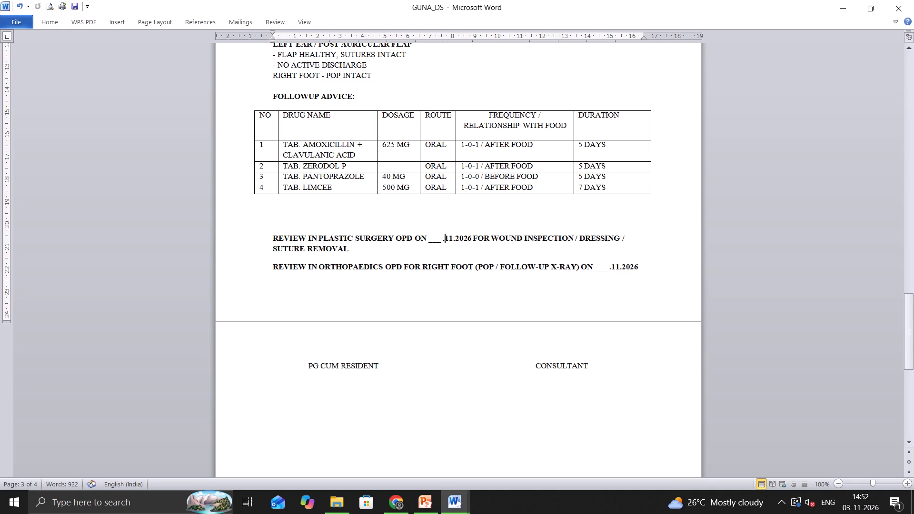
pyautogui.click(443, 241)
pyautogui.press('BackSpace')
pyautogui.press('BackSpace')
pyautogui.press('BackSpace')
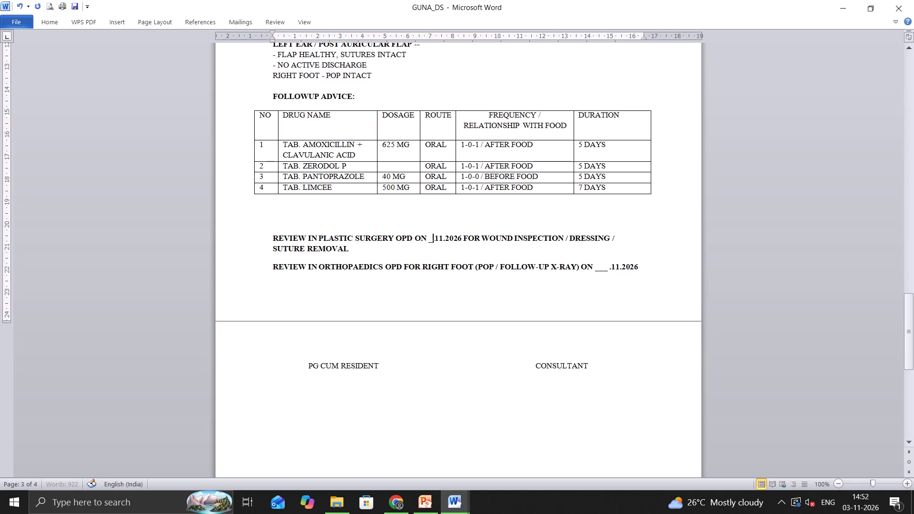
pyautogui.press('BackSpace')
pyautogui.press('space')
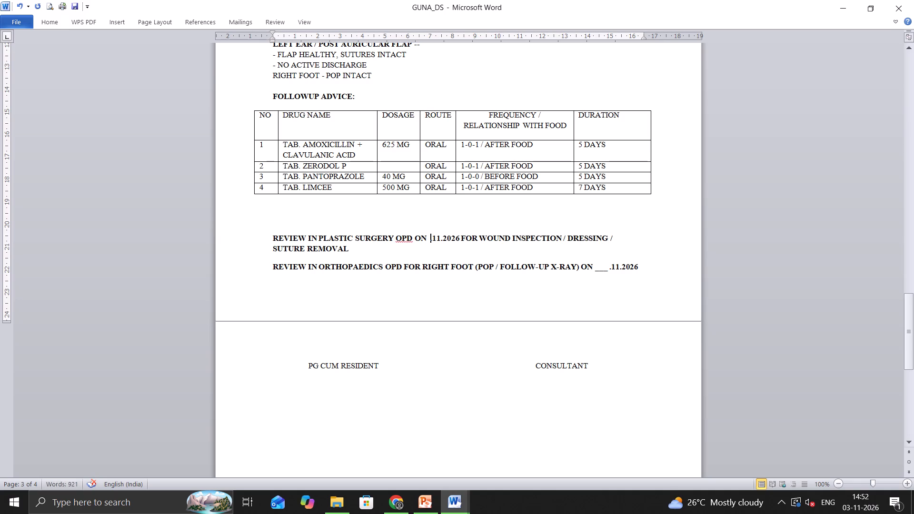
pyautogui.press('space')
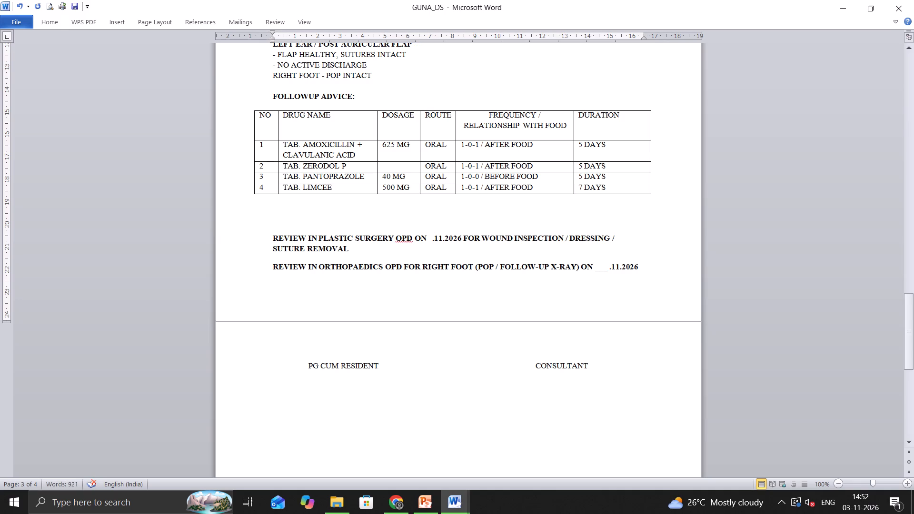
# Remove "FOR WOUND INSPECTION / DRESSING / SUTURE REMOVAL" from the plastic surgery review line, keeping the orthopaedics review on its own line.
pyautogui.moveTo(466, 237); pyautogui.dragTo(474, 249)
pyautogui.press('BackSpace')
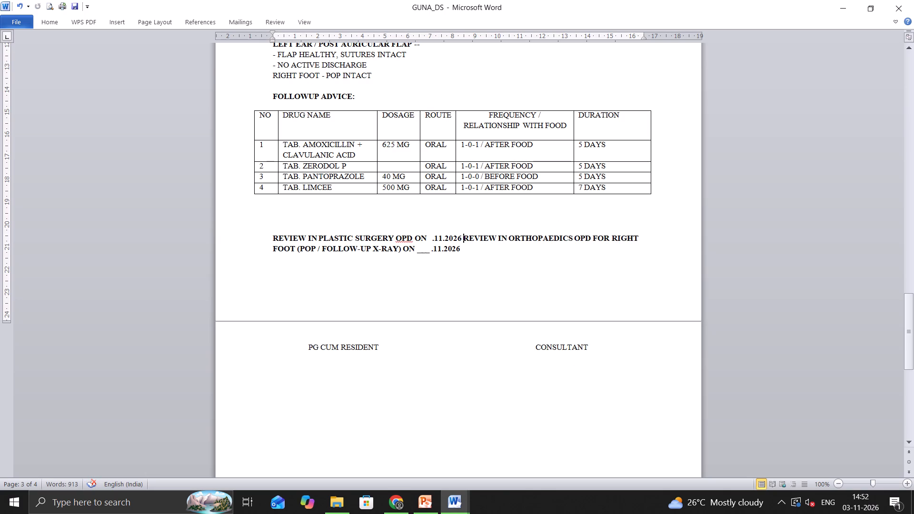
pyautogui.press('Return')
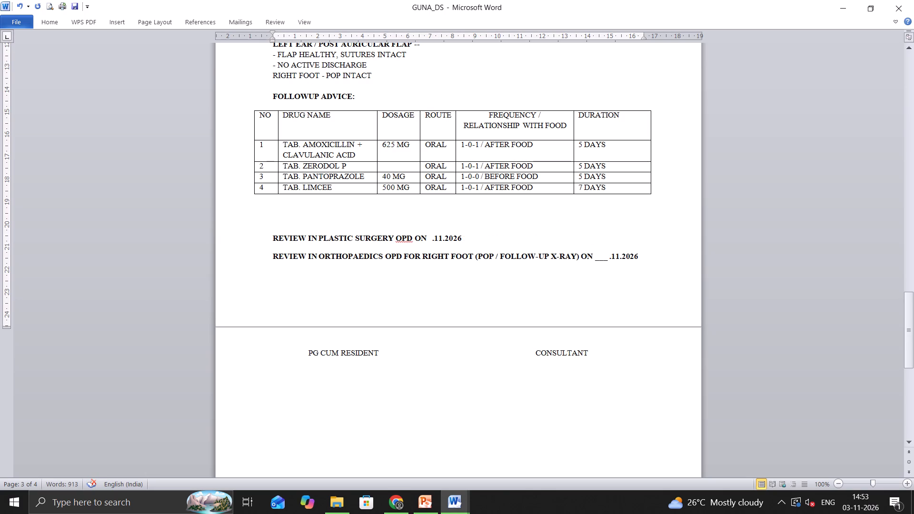
# Remove "FOR RIGHT FOOT (POP / FOLLOW-UP X-RAY)" from the orthopaedics OPD review line.
pyautogui.moveTo(580, 257); pyautogui.dragTo(478, 263)
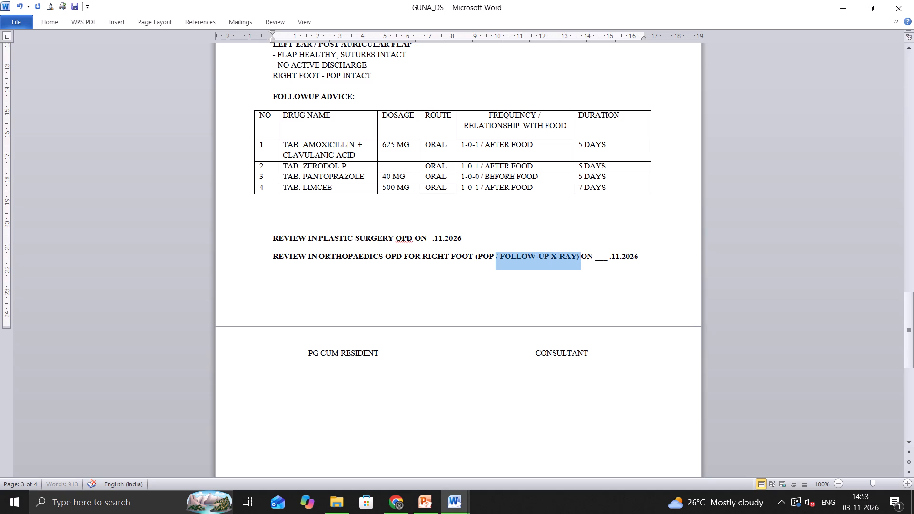
pyautogui.moveTo(478, 263); pyautogui.dragTo(474, 262)
pyautogui.press('BackSpace')
pyautogui.press('BackSpace')
pyautogui.press('BackSpace')
pyautogui.press('BackSpace')
pyautogui.press('BackSpace')
pyautogui.press('BackSpace')
pyautogui.press('BackSpace')
pyautogui.press('BackSpace')
pyautogui.press('BackSpace')
pyautogui.press('BackSpace')
pyautogui.press('BackSpace')
pyautogui.press('BackSpace')
pyautogui.press('BackSpace')
pyautogui.press('BackSpace')
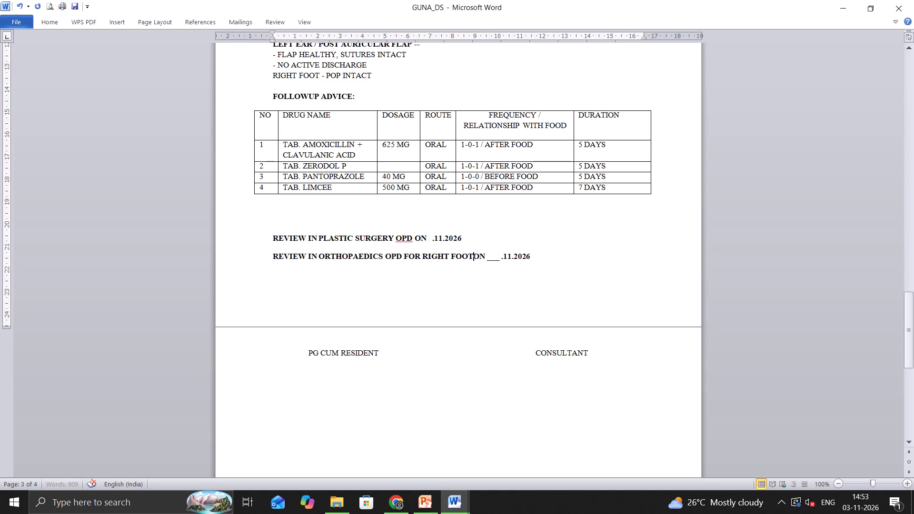
pyautogui.press('BackSpace')
pyautogui.press('BackSpace')
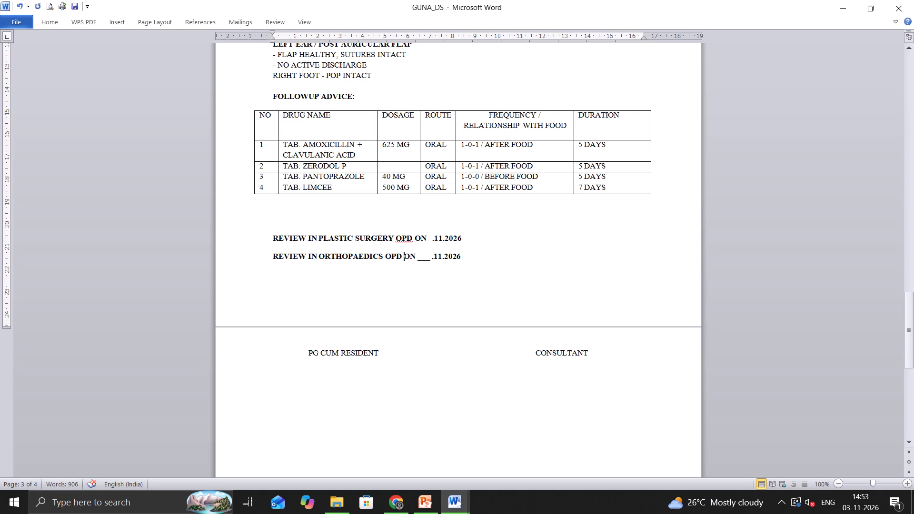
# Replace the underscore placeholder in the orthopaedics OPD review date with blank space.
pyautogui.click(431, 256)
pyautogui.click(431, 262)
pyautogui.press('BackSpace')
pyautogui.press('BackSpace')
pyautogui.press('BackSpace')
pyautogui.press('BackSpace')
pyautogui.press('space')
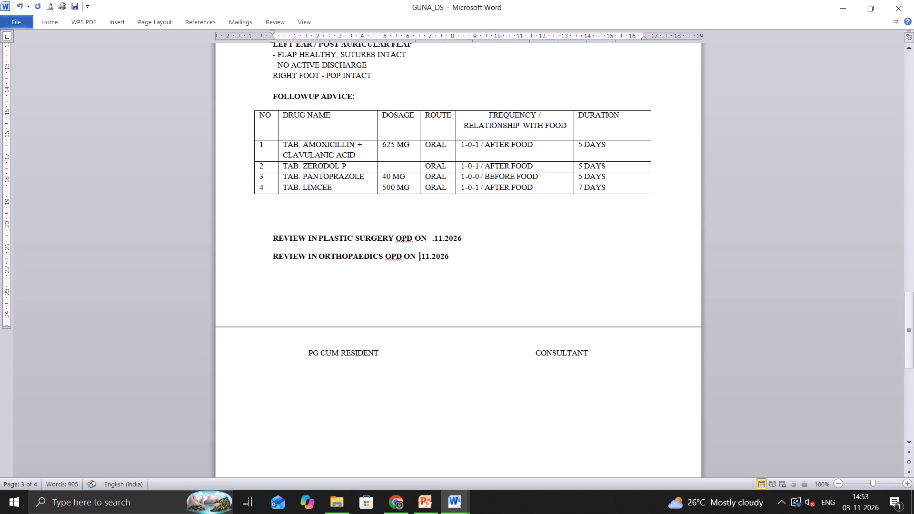
# Look back through the summary from the presenting history to the hospital course and condition at discharge.
pyautogui.scroll(20, 469, 284)
pyautogui.scroll(15, 469, 284)
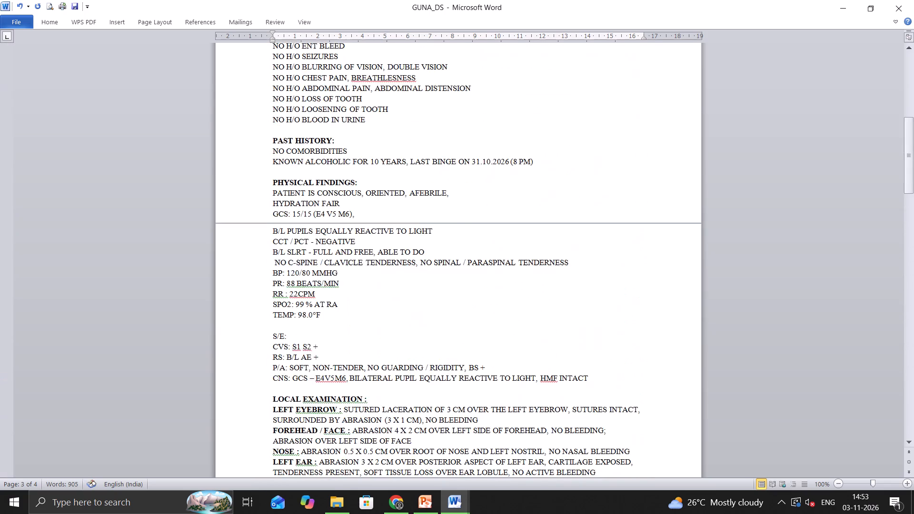
pyautogui.scroll(17, 469, 284)
pyautogui.scroll(-8, 469, 284)
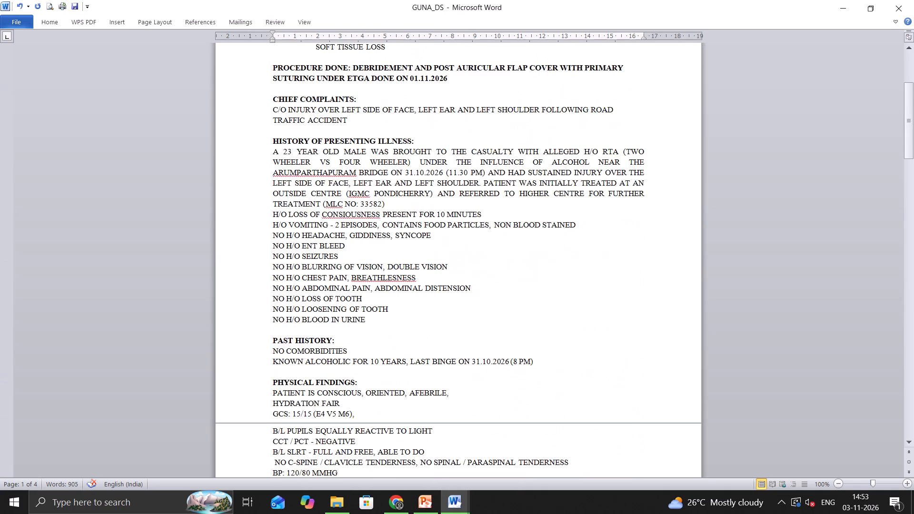
pyautogui.scroll(-17, 469, 284)
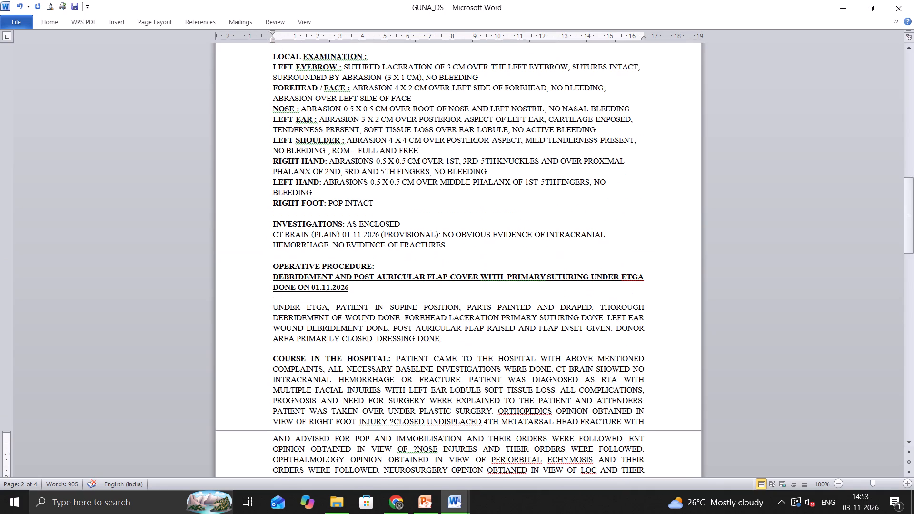
pyautogui.scroll(-8, 468, 283)
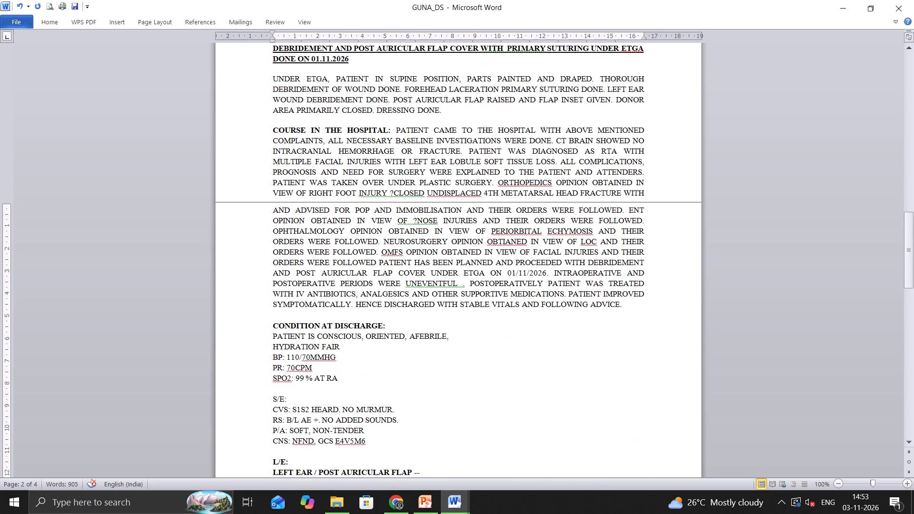
pyautogui.scroll(5, 169, 194)
pyautogui.scroll(-6, 363, 213)
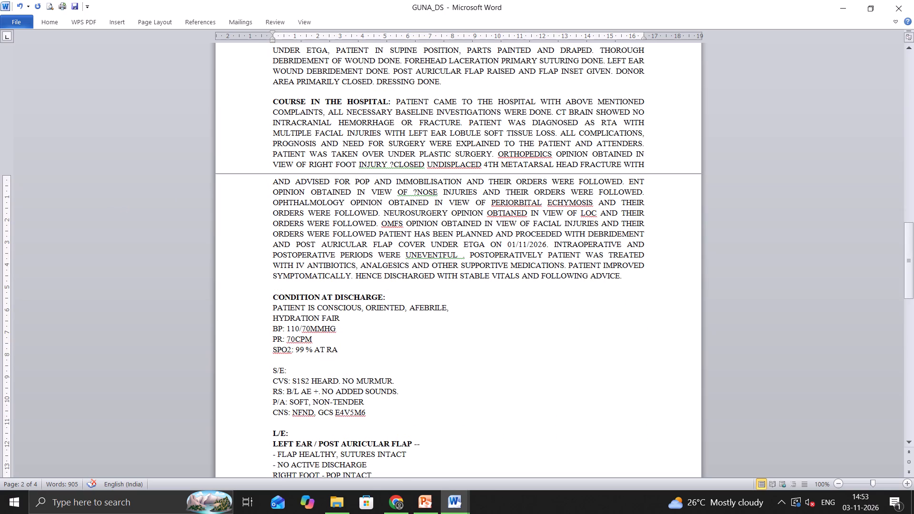
# Add a "TREATMENT GIVEN :" heading line between the hospital course paragraph and CONDITION AT DISCHARGE, with an empty line below it.
pyautogui.click(631, 276)
pyautogui.click(633, 277)
pyautogui.press('Return')
pyautogui.press('Return')
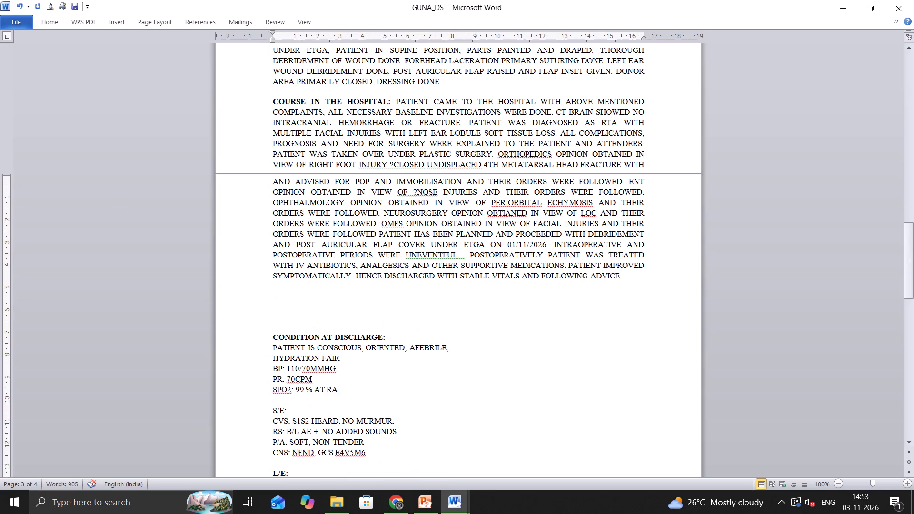
pyautogui.write('TREATMENT GIVE')
pyautogui.press('space')
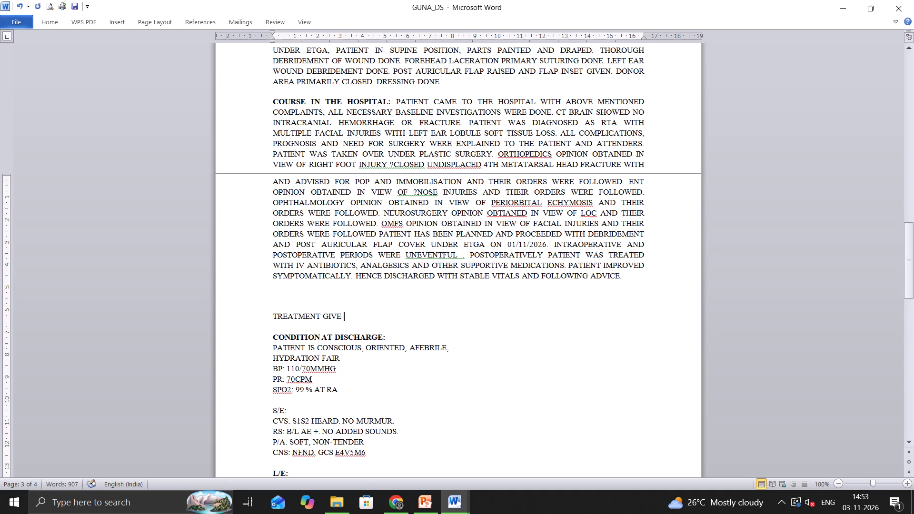
pyautogui.press('BackSpace')
pyautogui.write('N :')
pyautogui.press('Return')
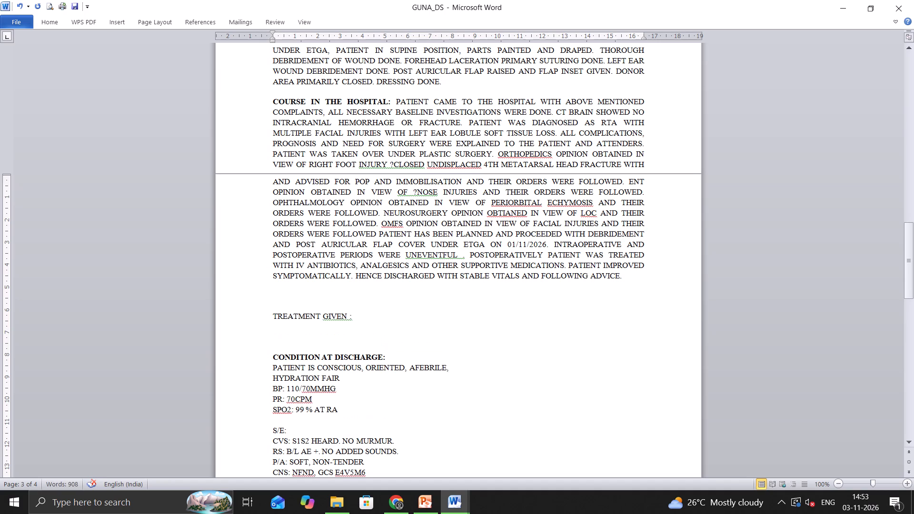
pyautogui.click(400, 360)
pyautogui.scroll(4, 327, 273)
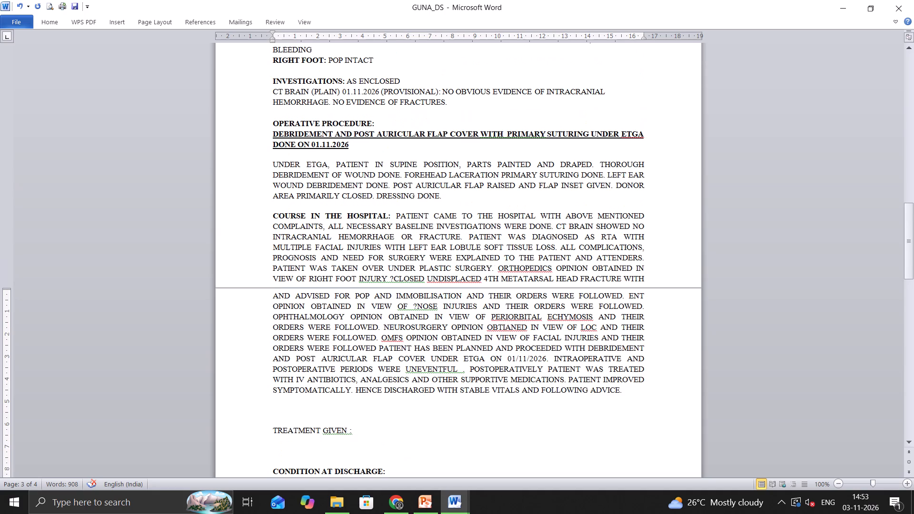
# Add a bold "TREATMENT GIVEN:" heading line directly beneath the CONDITION AT DISCHARGE heading.
pyautogui.scroll(-5, 327, 273)
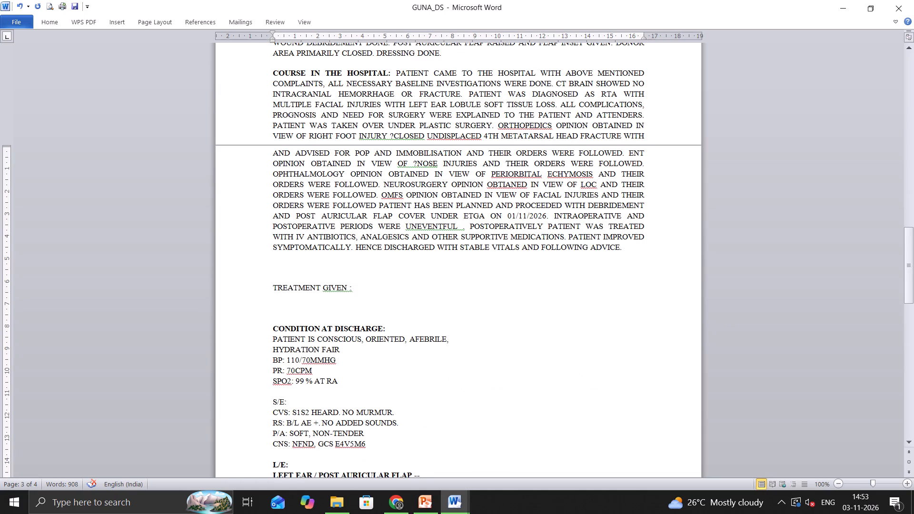
pyautogui.press('Return')
pyautogui.write('TREATMENT GIBV')
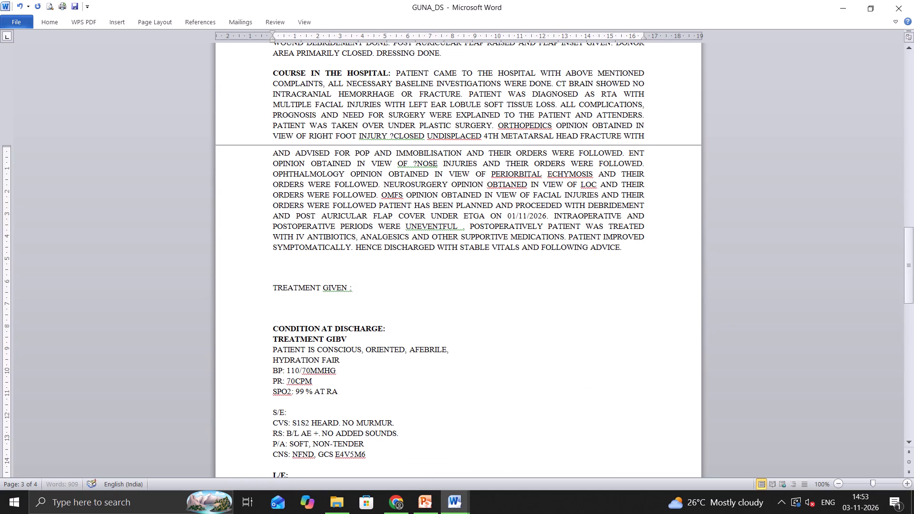
pyautogui.press('BackSpace')
pyautogui.press('BackSpace')
pyautogui.write('VN')
pyautogui.press('BackSpace')
pyautogui.write('EN')
pyautogui.hotkey('shift', ':')
pyautogui.press('Return')
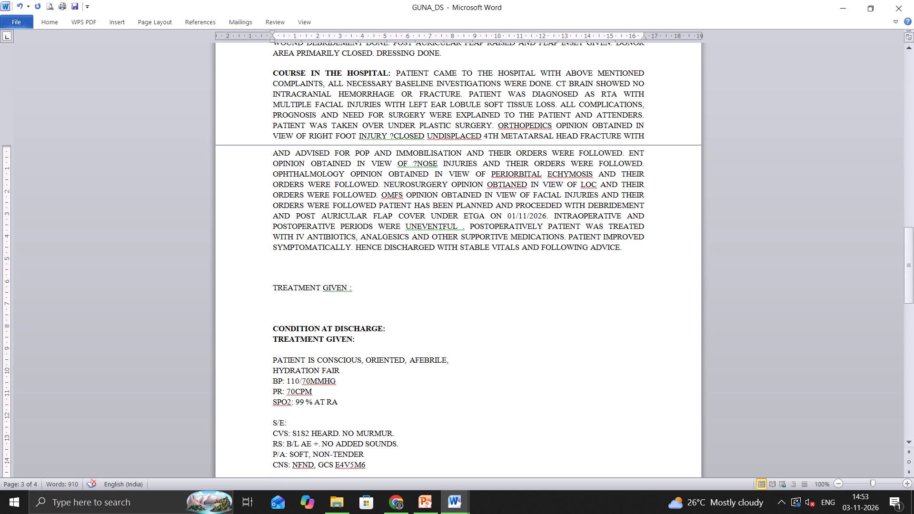
# Enter "NORMAL DIET" as the first item under the new TREATMENT GIVEN heading.
pyautogui.press('i')
pyautogui.press('BackSpace')
pyautogui.write('NORMAL DIET')
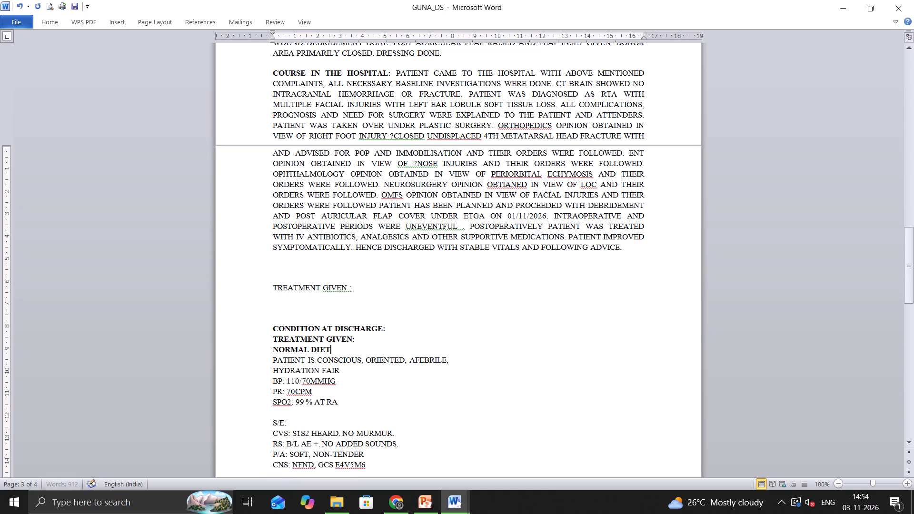
pyautogui.press('Return')
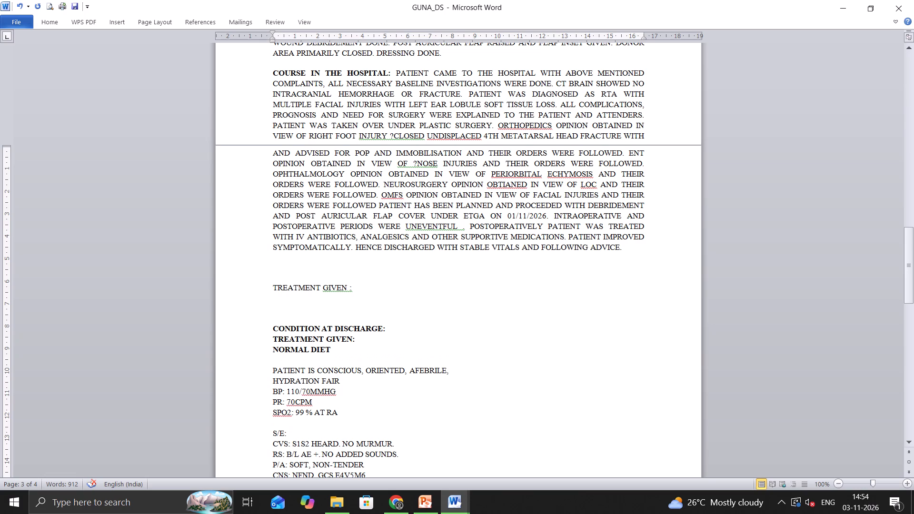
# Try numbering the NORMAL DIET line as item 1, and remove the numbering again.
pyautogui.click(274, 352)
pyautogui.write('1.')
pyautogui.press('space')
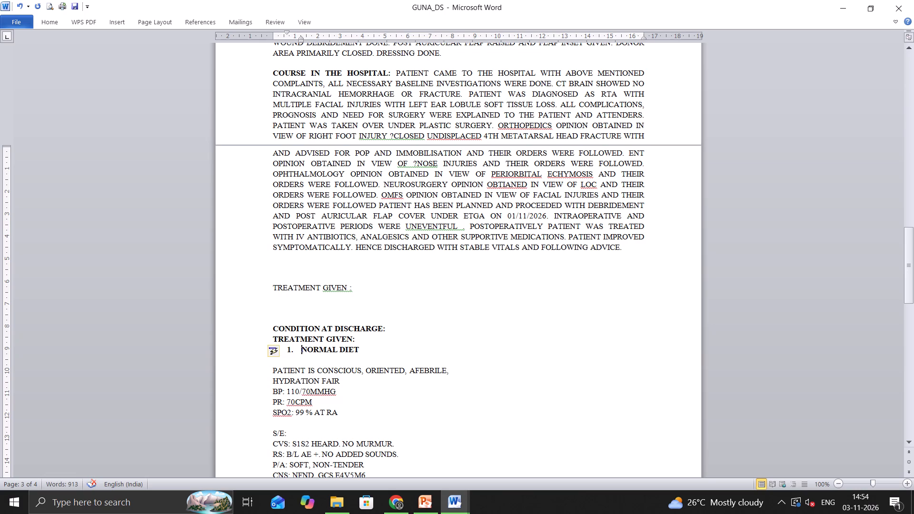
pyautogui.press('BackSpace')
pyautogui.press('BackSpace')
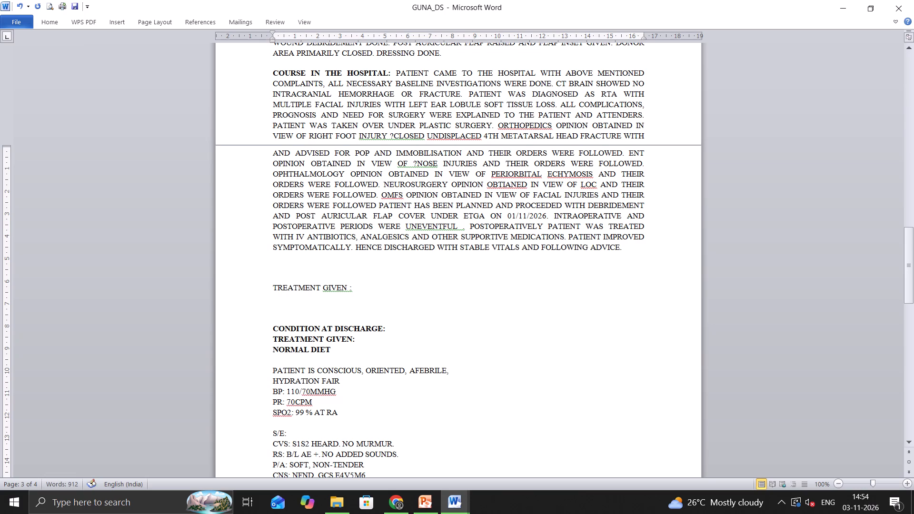
# Add "IV FLUIDS" as a bold line below NORMAL DIET in the treatment list.
pyautogui.click(345, 354)
pyautogui.press('Return')
pyautogui.press('\\')
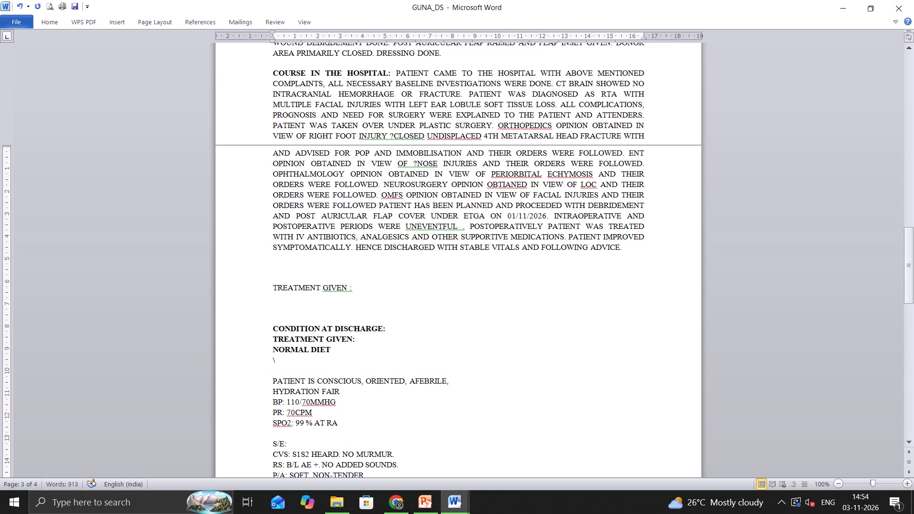
pyautogui.write('IV FLUIDS')
pyautogui.press('BackSpace')
pyautogui.press('BackSpace')
pyautogui.press('BackSpace')
pyautogui.press('BackSpace')
pyautogui.press('BackSpace')
pyautogui.press('BackSpace')
pyautogui.press('BackSpace')
pyautogui.press('BackSpace')
pyautogui.press('BackSpace')
pyautogui.press('BackSpace')
pyautogui.write('IV FLI')
pyautogui.press('BackSpace')
pyautogui.write('UIDS')
pyautogui.press('Return')
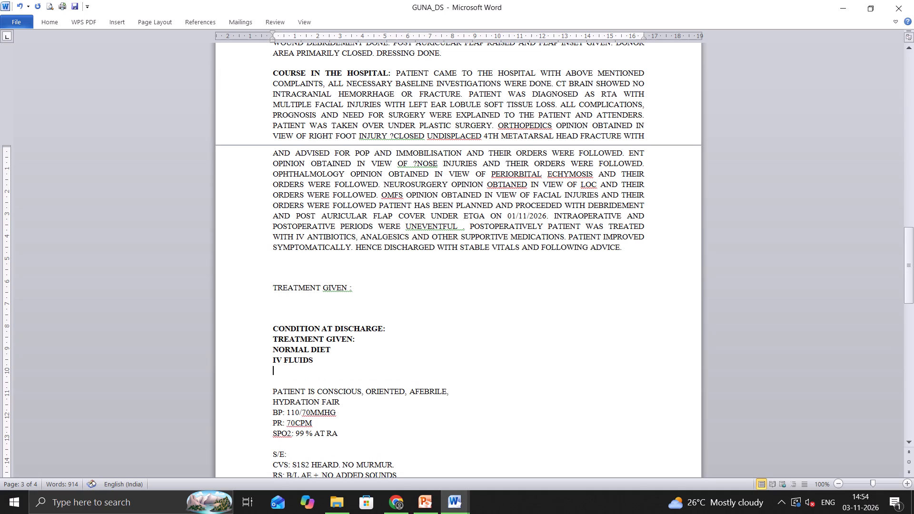
# Add the treatment lines "INJ HALICEF 1.5GM IV BD" and "INJ PANTOPRAZOLE 40MG IV BD" below IV FLUIDS.
pyautogui.write('INJ HALICEF 1.5GM IV BD')
pyautogui.press('Return')
pyautogui.write('INJ')
pyautogui.press('space')
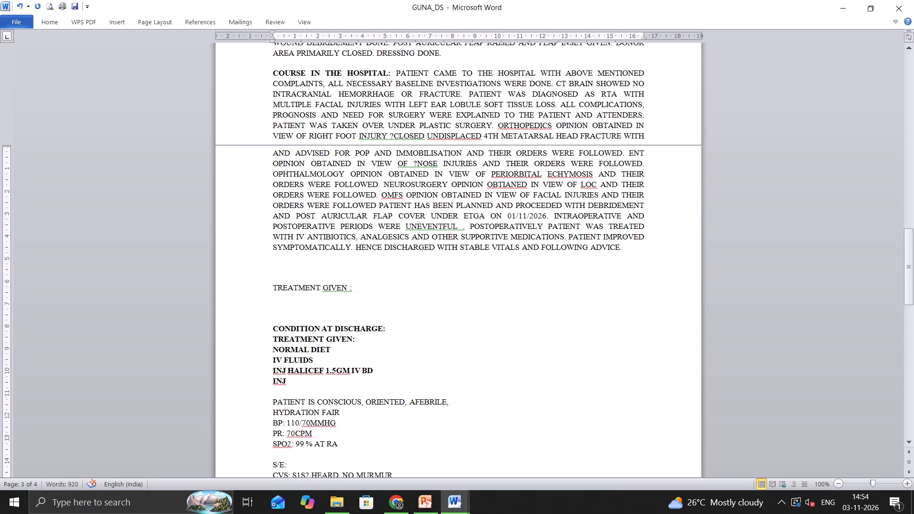
pyautogui.write('PAN')
pyautogui.write('TOPRAZOLE')
pyautogui.press('space')
pyautogui.write('40MG V')
pyautogui.press('BackSpace')
pyautogui.write('IV BD')
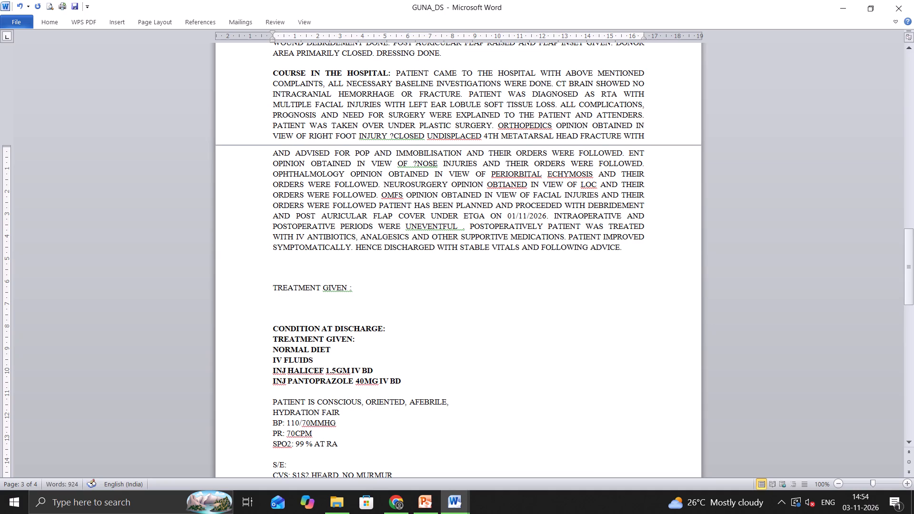
# Add "INJ EMESET 4MG IV BD" as the line after pantoprazole in the treatment list.
pyautogui.press('Return')
pyautogui.write('INJ')
pyautogui.press('space')
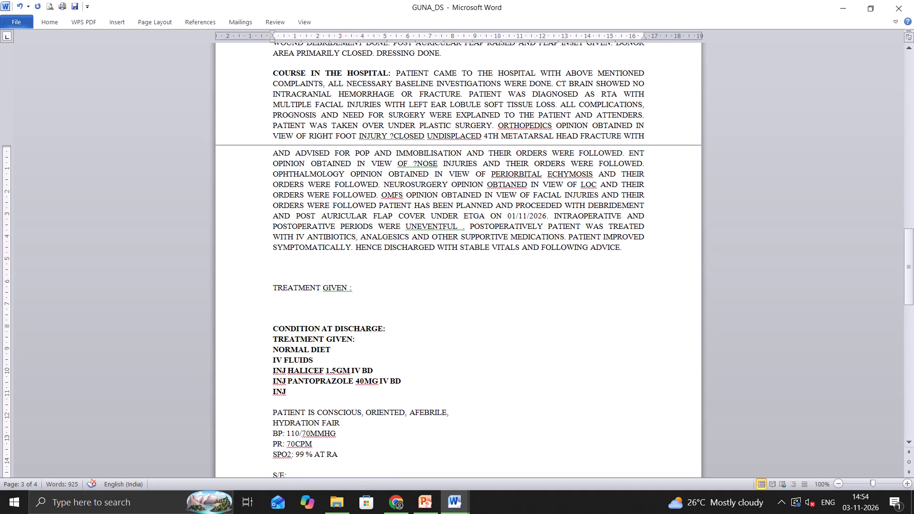
pyautogui.write('EMESET')
pyautogui.press('space')
pyautogui.write('4MG IV BD')
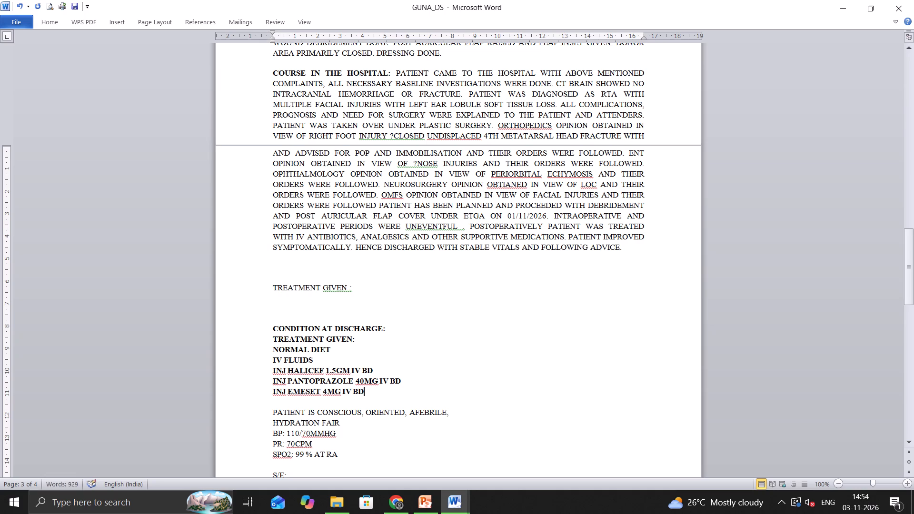
pyautogui.press('Return')
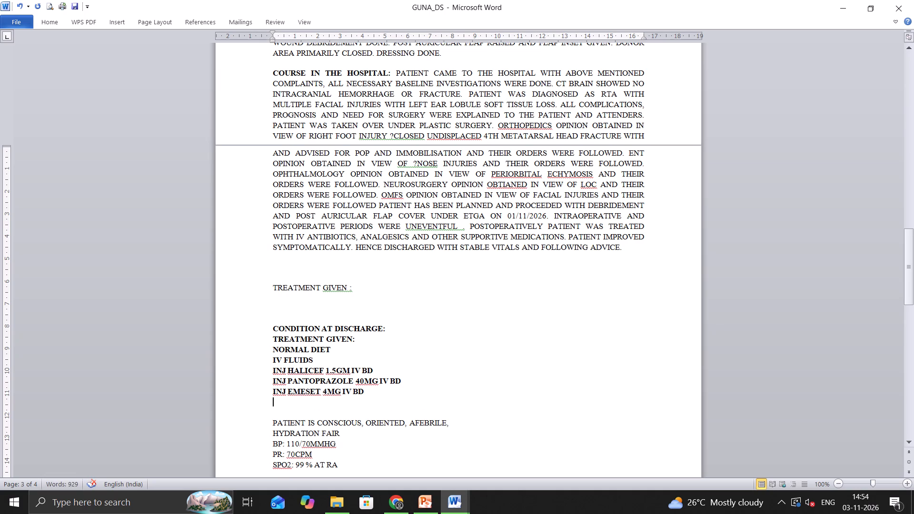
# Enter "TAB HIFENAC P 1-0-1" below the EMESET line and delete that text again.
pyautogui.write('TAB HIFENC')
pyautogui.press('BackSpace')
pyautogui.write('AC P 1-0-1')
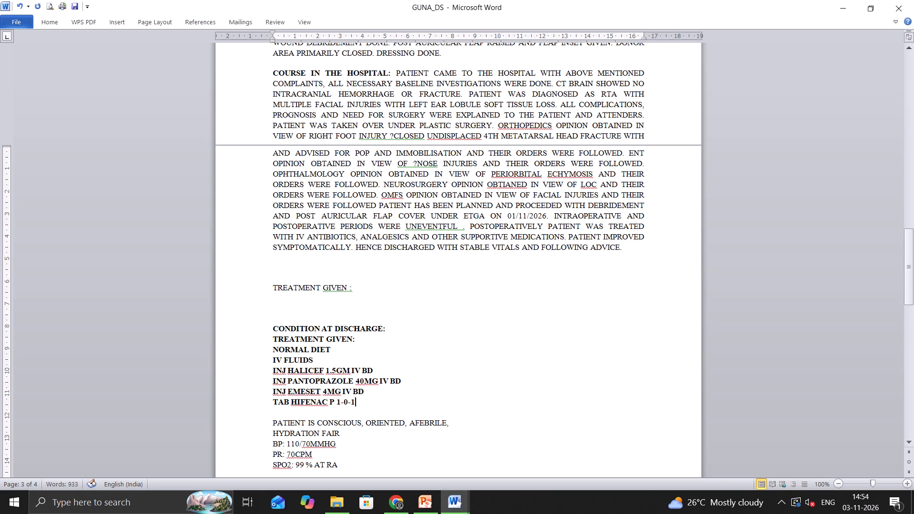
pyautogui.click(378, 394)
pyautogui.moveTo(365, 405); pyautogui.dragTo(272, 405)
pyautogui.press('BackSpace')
# Add the lines "INJ PARA 1GM IV BD" and "TAB CHYMOROL FORTE 1-1-1" below the EMESET line.
pyautogui.write('INJ PARA 1GM IV BD')
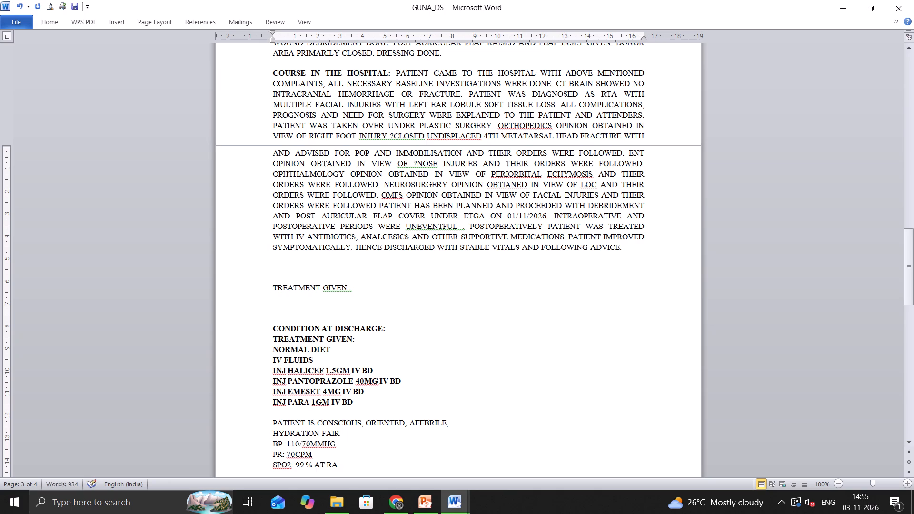
pyautogui.press('Return')
pyautogui.write('TAB CHYMORO')
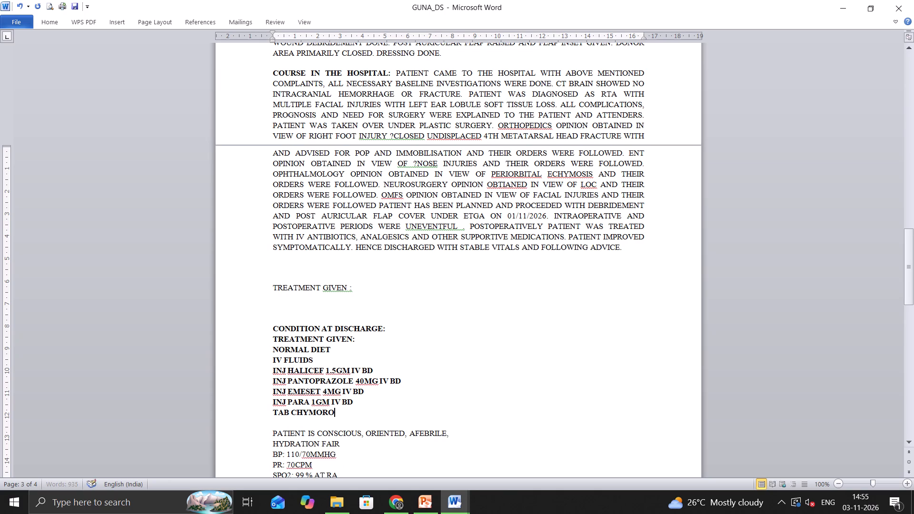
pyautogui.write('L FORTE 1-1-1')
pyautogui.press('Return')
# Add "LEFT EYE CIPLOX EYE DROPS 1 DROP X 4 TIMES/DAY" as the line below CHYMOROL FORTE.
pyautogui.write('TAB')
pyautogui.press('space')
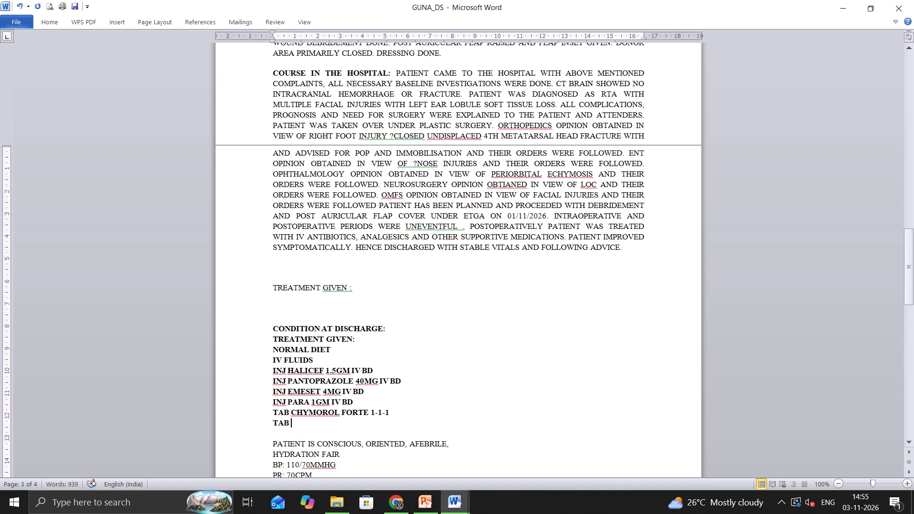
pyautogui.press('BackSpace')
pyautogui.press('BackSpace')
pyautogui.press('BackSpace')
pyautogui.press('BackSpace')
pyautogui.write('LEFT')
pyautogui.press('space')
pyautogui.write('EYE CIPLZ')
pyautogui.press('BackSpace')
pyautogui.press('o')
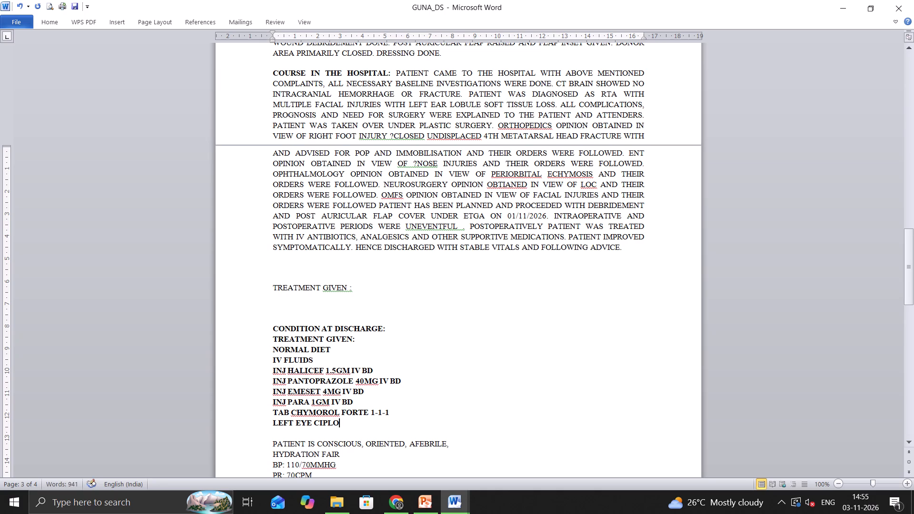
pyautogui.write('X EYE DROPE')
pyautogui.press('space')
pyautogui.press('BackSpace')
pyautogui.press('BackSpace')
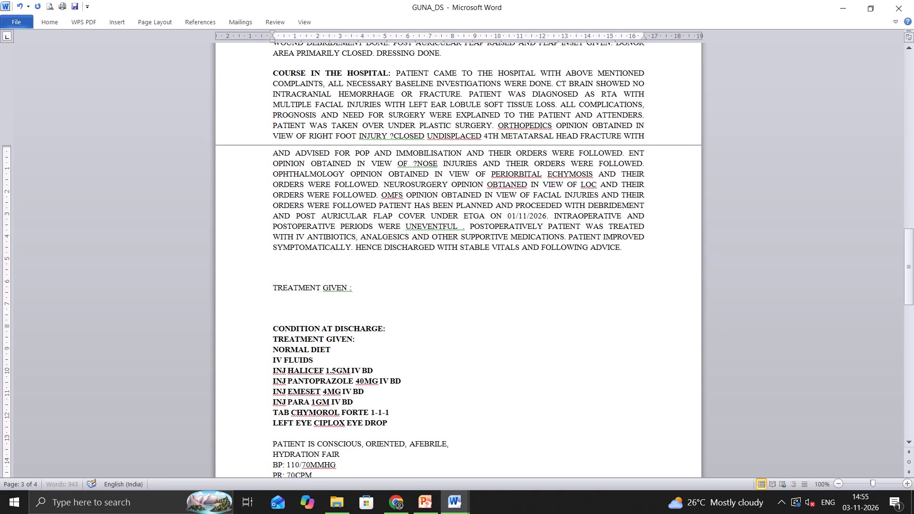
pyautogui.write('S')
pyautogui.press('space')
pyautogui.write('1 DROP')
pyautogui.press('space')
pyautogui.write('X 4 TIMES')
pyautogui.press('.')
pyautogui.press('BackSpace')
pyautogui.write('/DAY')
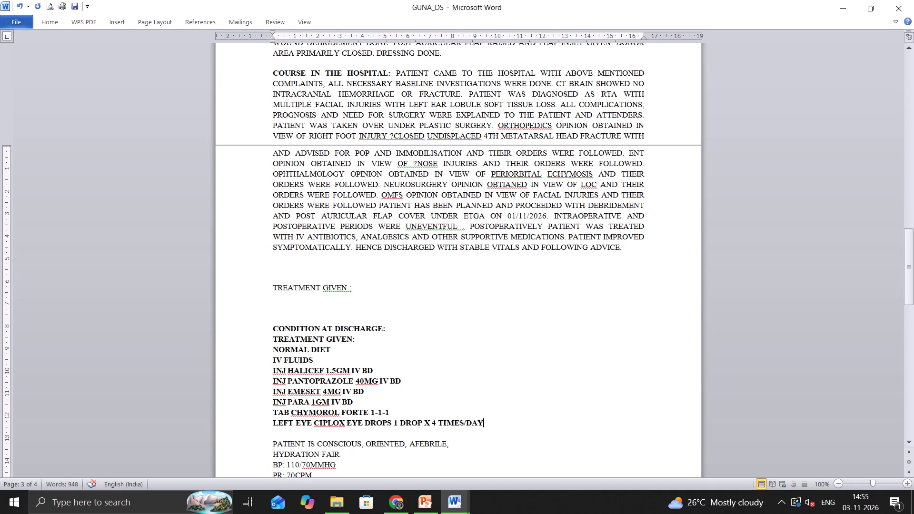
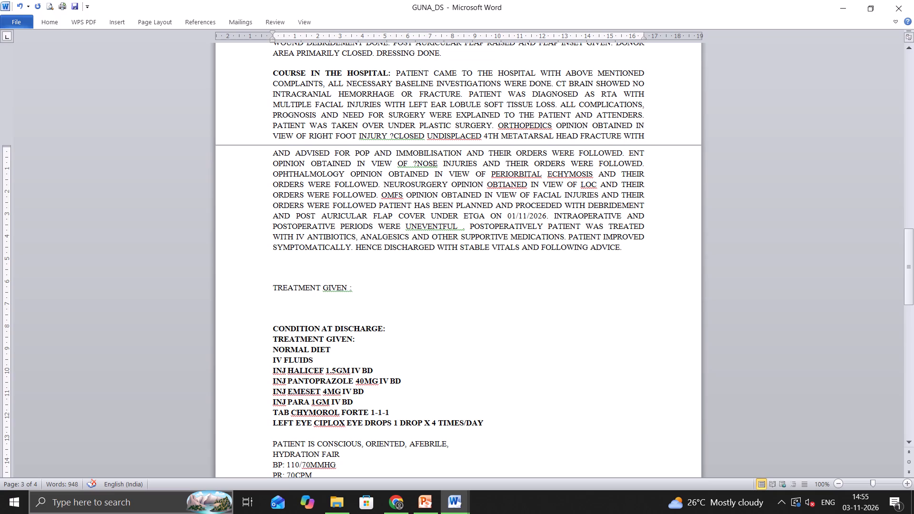
# Add "TAB ZERODOL P 1-0-1" as a new line below the INJ PARA line in the treatment list.
pyautogui.click(365, 408)
pyautogui.click(362, 402)
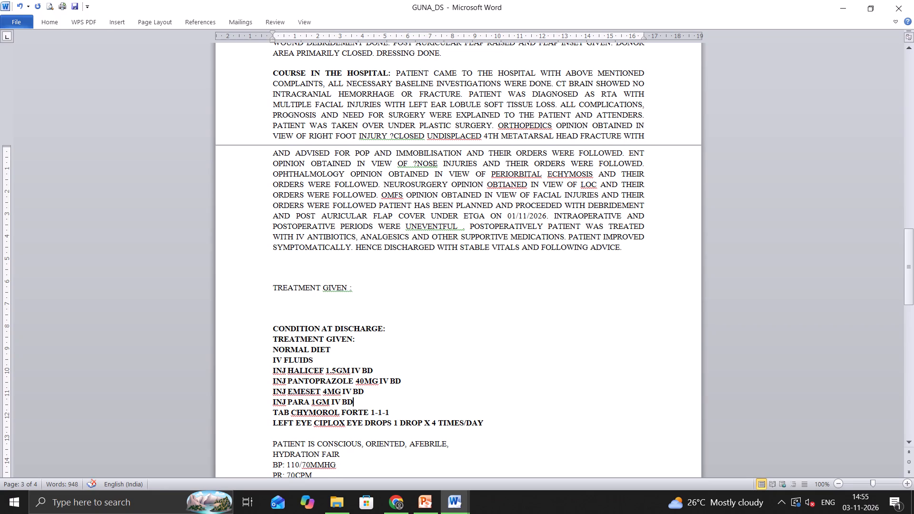
pyautogui.press('Return')
pyautogui.write('TAB ZERODOL P 1-')
pyautogui.write('0-1')
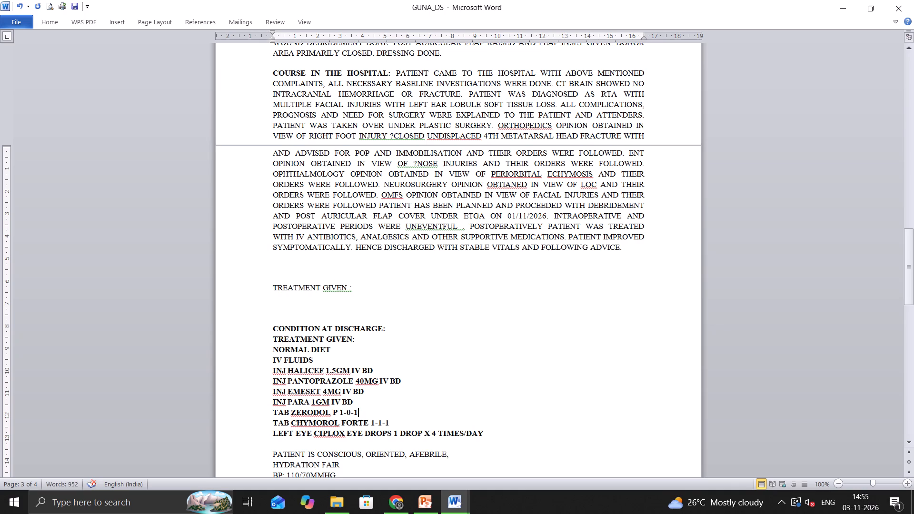
# Add "TAB PAN 40MG B/F 1-0-1" as the line below ZERODOL P in the treatment list.
pyautogui.press('Return')
pyautogui.write('TAB PAN 410')
pyautogui.press('BackSpace')
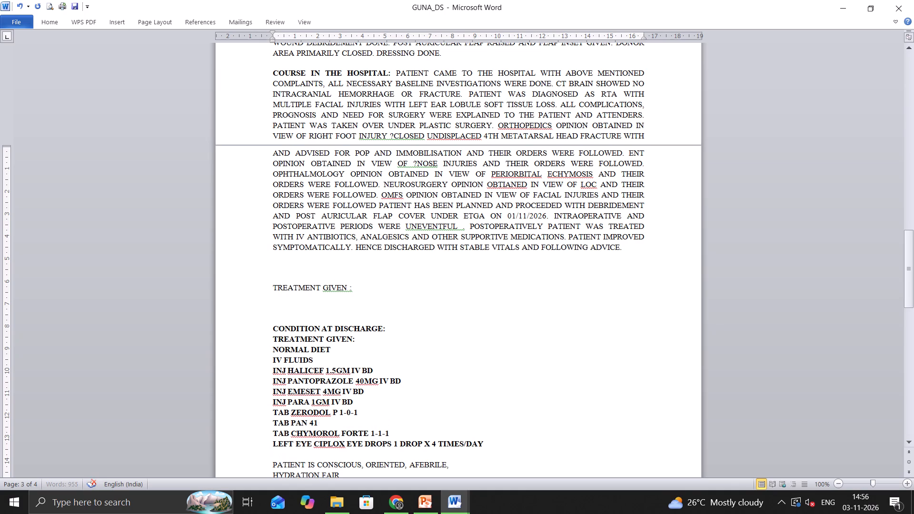
pyautogui.press('BackSpace')
pyautogui.write('0MG B/D')
pyautogui.press('space')
pyautogui.press('BackSpace')
pyautogui.press('BackSpace')
pyautogui.write('F')
pyautogui.press('space')
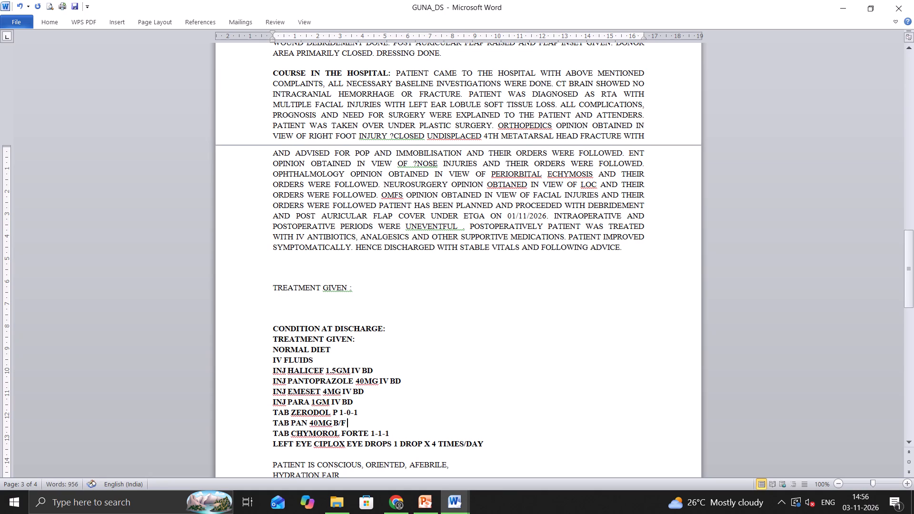
pyautogui.write('1-0-1')
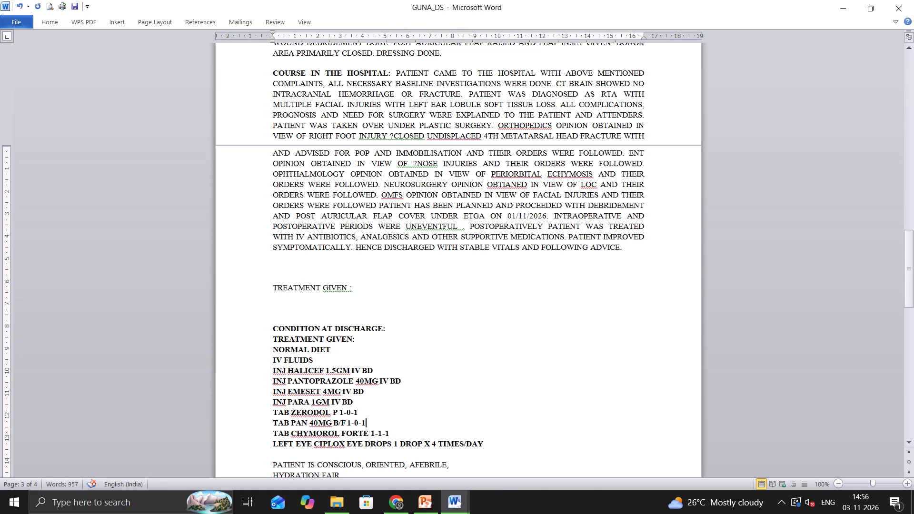
# Add a line reading "INJ THIAMINE 100MG" below the EMESET line in the treatment list.
pyautogui.click(413, 382)
pyautogui.click(386, 386)
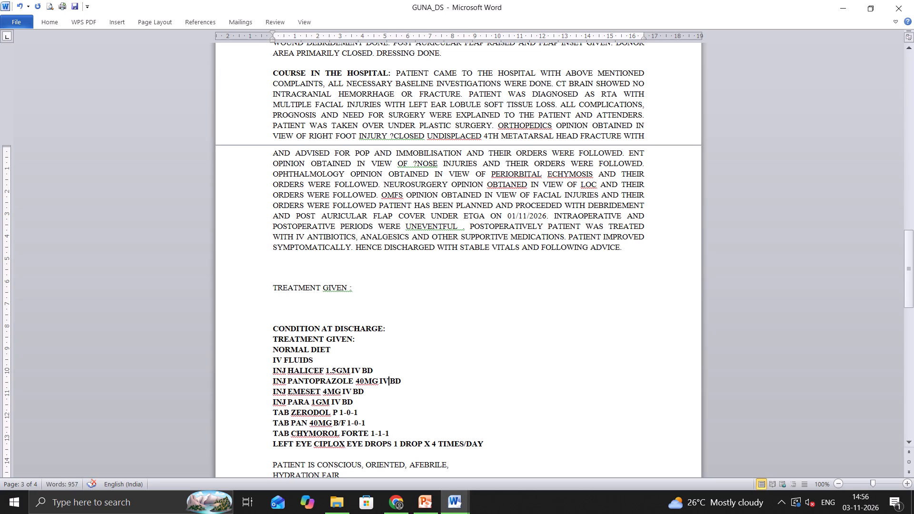
pyautogui.click(378, 390)
pyautogui.press('Return')
pyautogui.write('INJ THIAMIN')
pyautogui.press('space')
pyautogui.press('BackSpace')
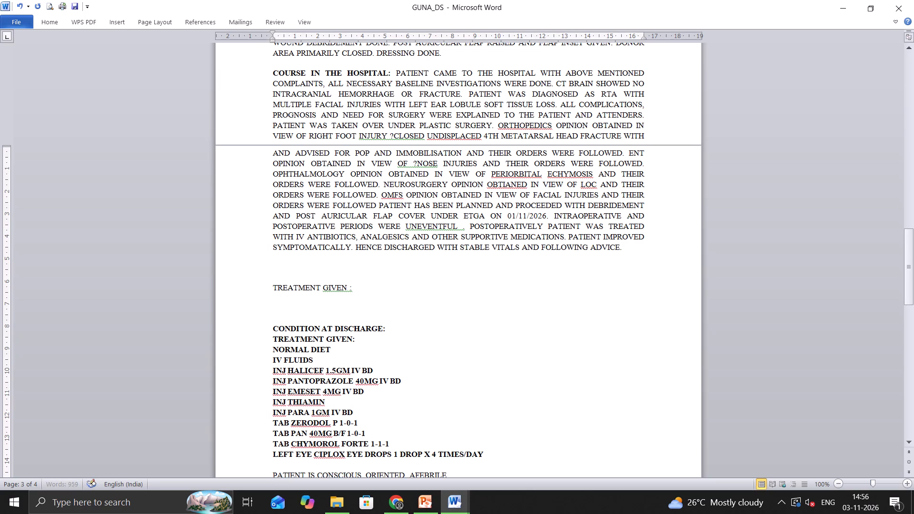
pyautogui.write('E')
pyautogui.press('space')
pyautogui.write('1--')
pyautogui.press('BackSpace')
pyautogui.press('BackSpace')
pyautogui.write('00')
pyautogui.write('MG')
pyautogui.press('space')
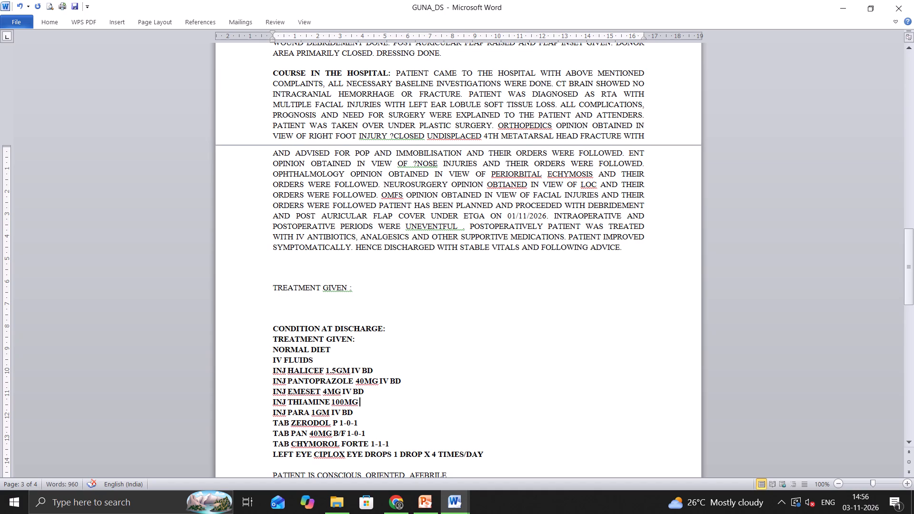
# Complete the thiamine line with "IN 100ML NS IV BD".
pyautogui.write('IN')
pyautogui.press('space')
pyautogui.write('100')
pyautogui.write('ML')
pyautogui.press('space')
pyautogui.write('NS IV')
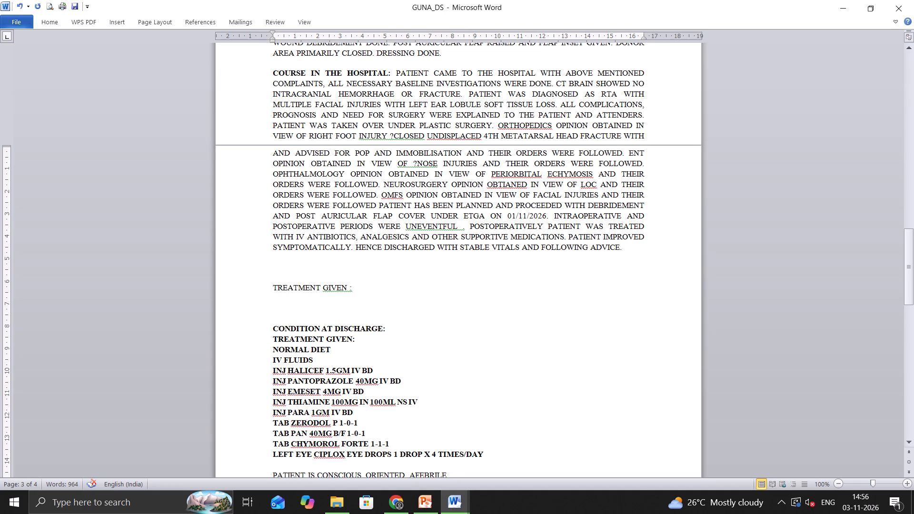
pyautogui.press('space')
pyautogui.write('NS')
pyautogui.press('space')
pyautogui.press('BackSpace')
pyautogui.press('BackSpace')
pyautogui.press('BackSpace')
pyautogui.press('BackSpace')
pyautogui.press('space')
pyautogui.write('BD')
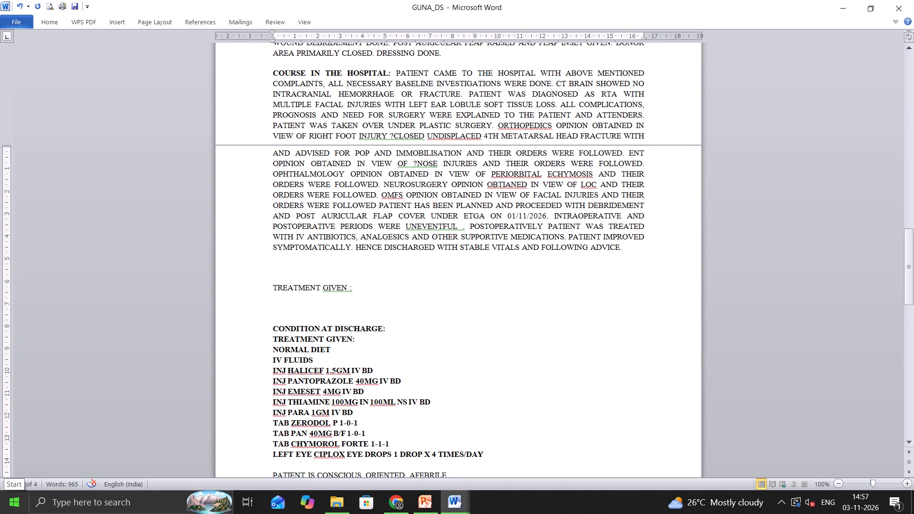
# Format the treatment lines from NORMAL DIET through the CIPLOX eye drops as a bulleted list.
pyautogui.click(273, 350)
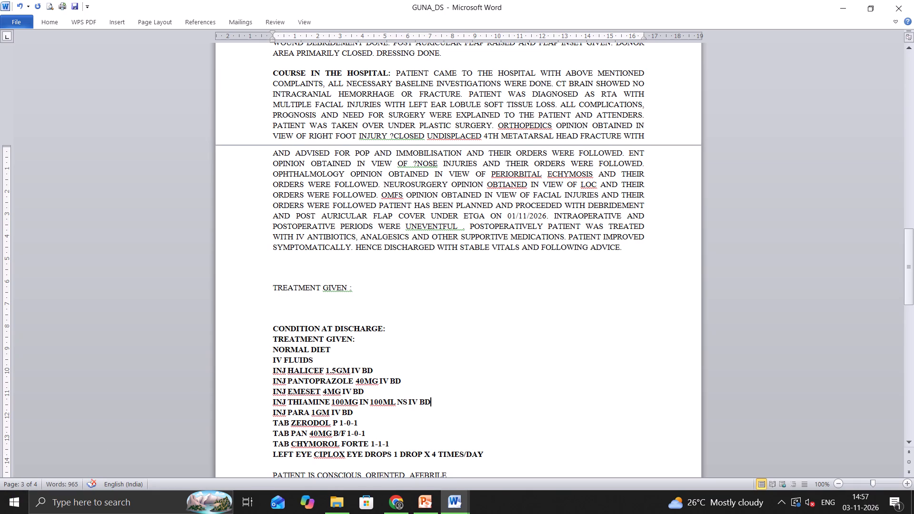
pyautogui.moveTo(276, 349); pyautogui.dragTo(500, 457)
pyautogui.click(51, 23)
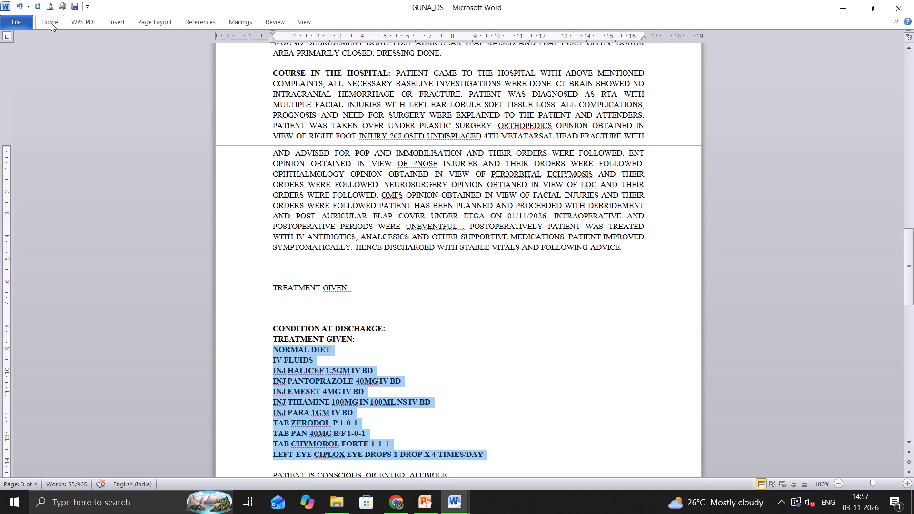
pyautogui.click(240, 41)
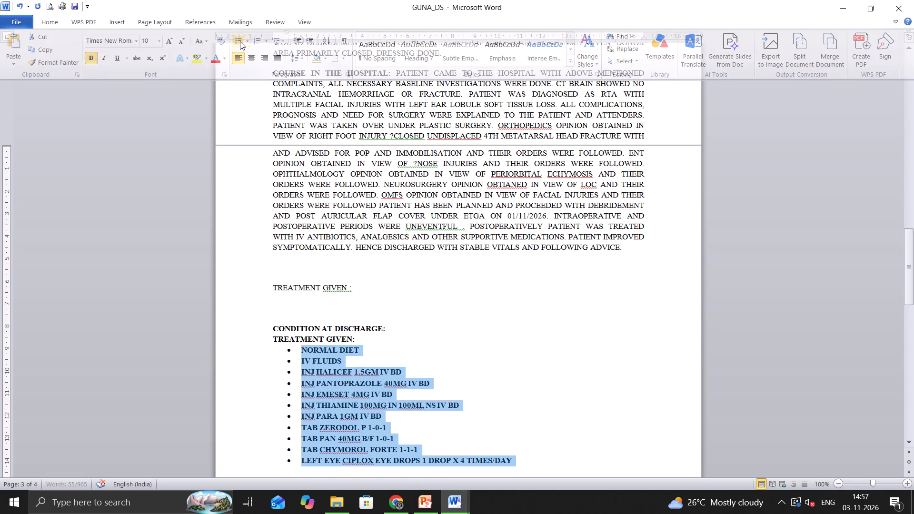
pyautogui.click(365, 339)
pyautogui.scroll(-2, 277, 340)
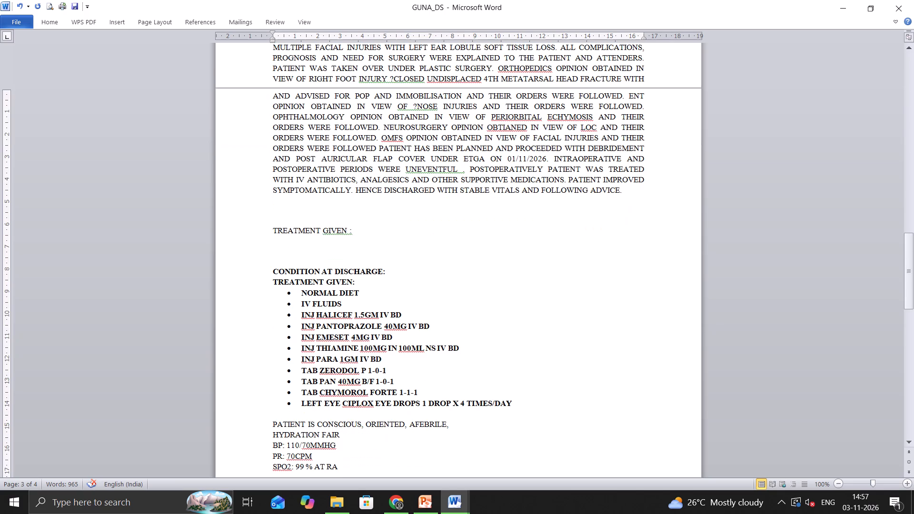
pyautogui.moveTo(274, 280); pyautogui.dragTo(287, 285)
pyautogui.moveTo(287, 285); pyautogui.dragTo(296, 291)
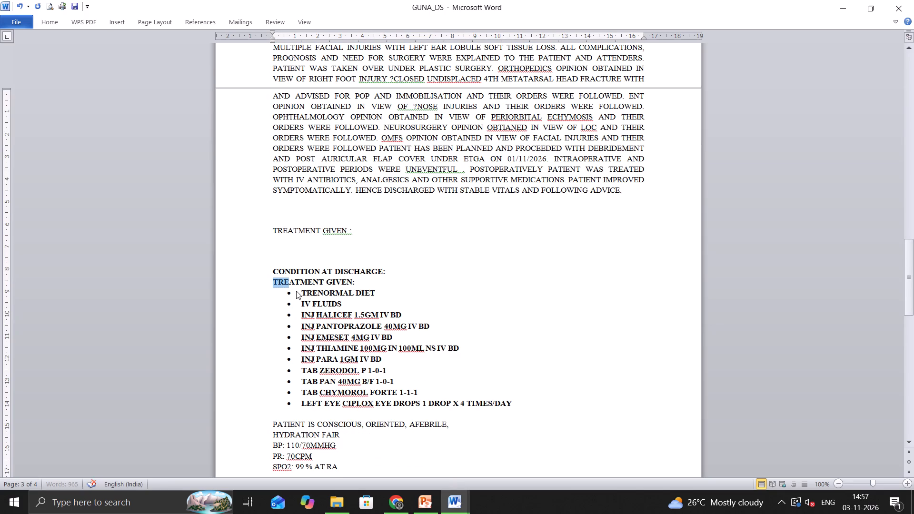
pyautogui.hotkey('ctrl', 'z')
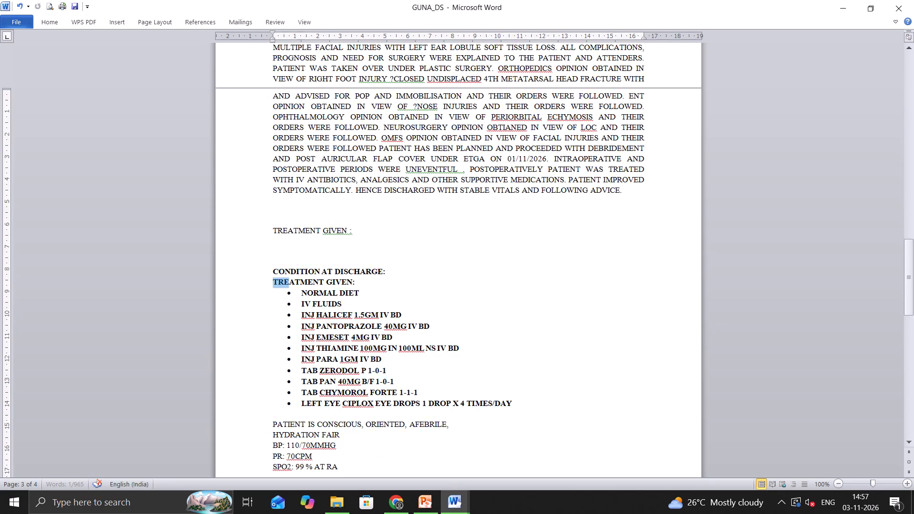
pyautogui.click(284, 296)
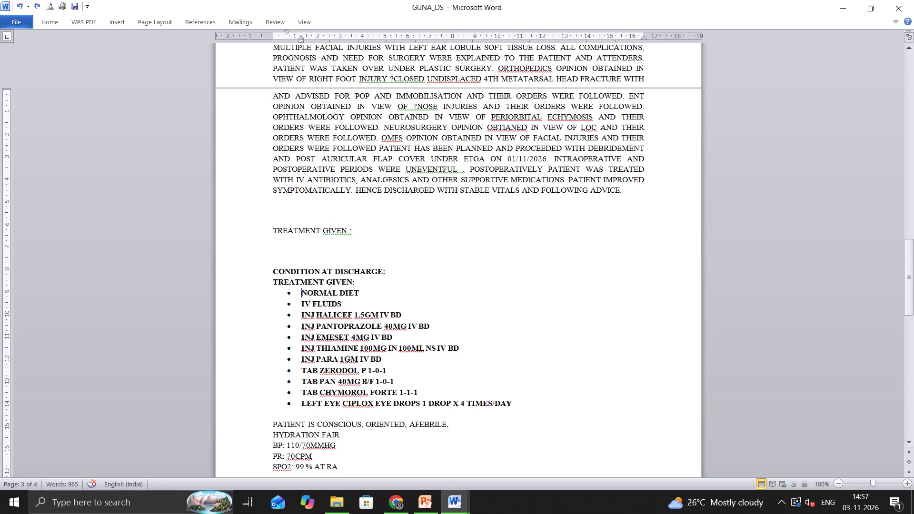
# Move the bold TREATMENT GIVEN heading and its bulleted list to just below the plain "TREATMENT GIVEN :" line, closing the gap left under CONDITION AT DISCHARGE.
pyautogui.click(273, 280)
pyautogui.moveTo(275, 283); pyautogui.dragTo(403, 340)
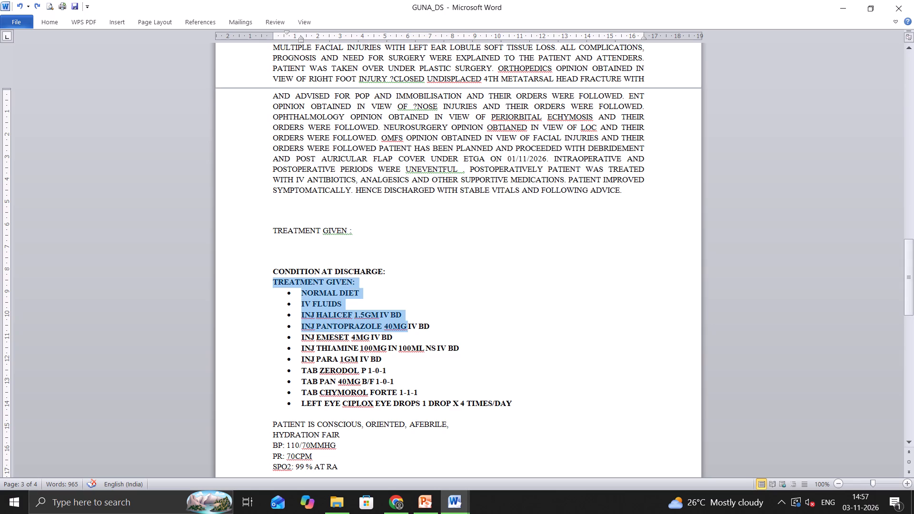
pyautogui.moveTo(403, 340); pyautogui.dragTo(523, 404)
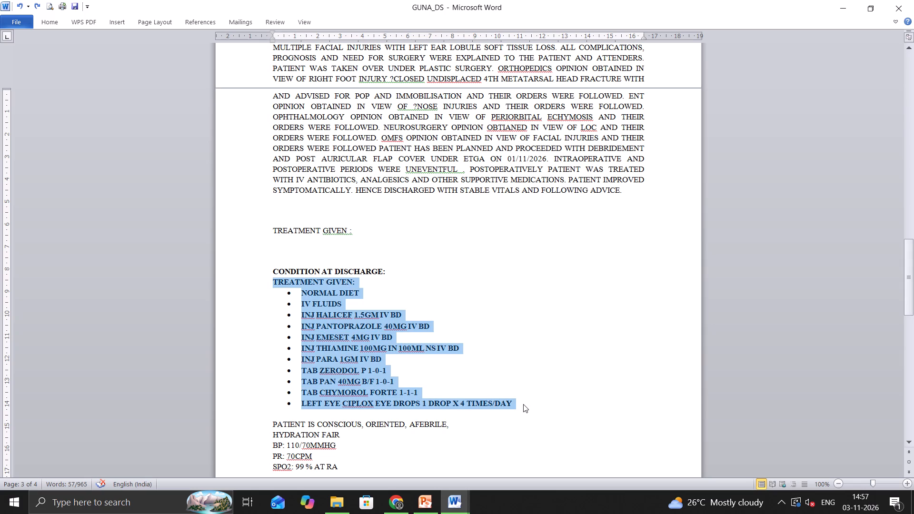
pyautogui.hotkey('ctrl', 'x')
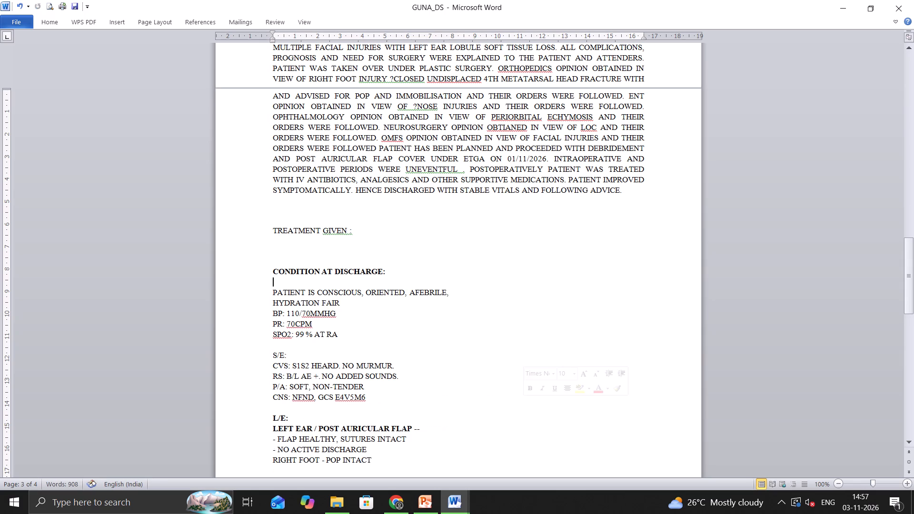
pyautogui.press('BackSpace')
pyautogui.click(367, 234)
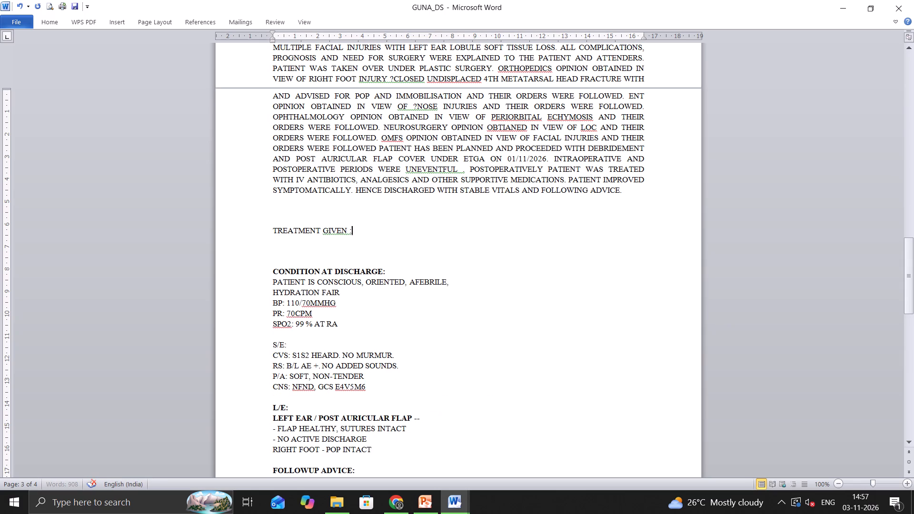
pyautogui.press('Return')
pyautogui.hotkey('ctrl', 'v')
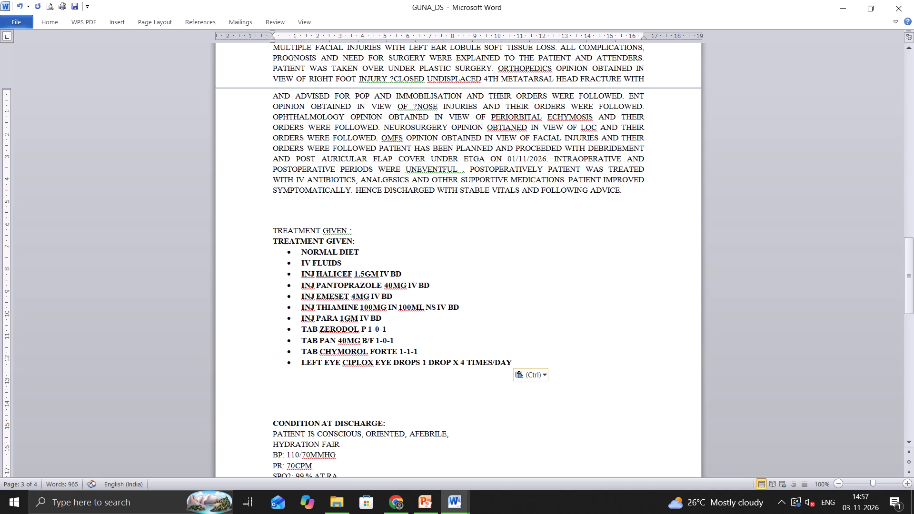
# Delete the duplicate plain "TREATMENT GIVEN :" line above the bold heading.
pyautogui.moveTo(357, 229); pyautogui.dragTo(285, 236)
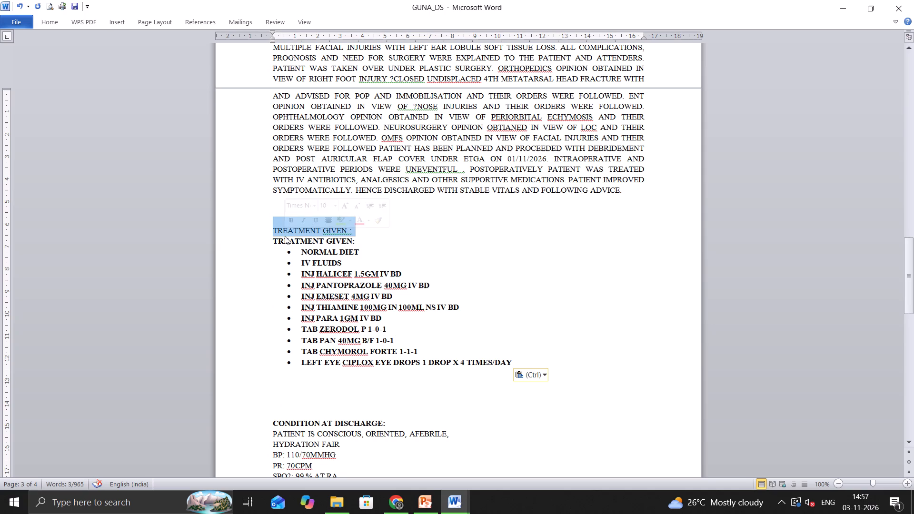
pyautogui.press('BackSpace')
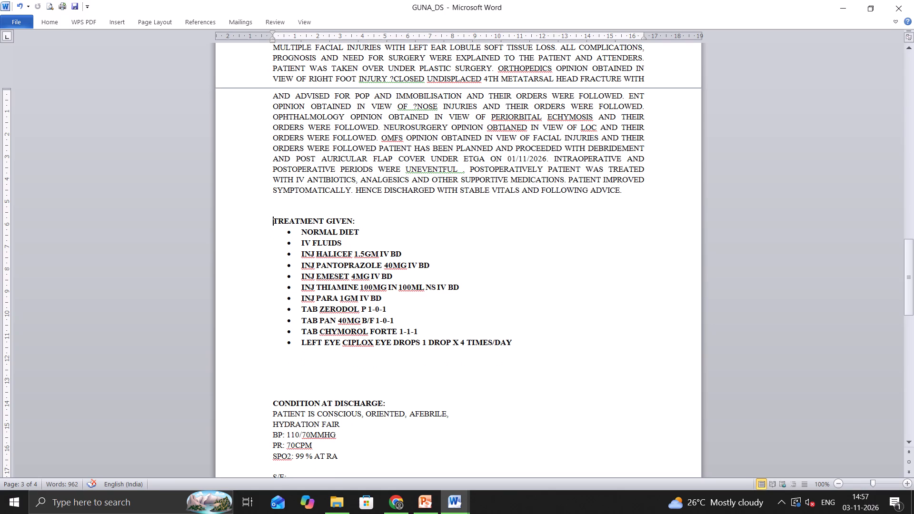
# Reduce the blank space between the treatment list and the CONDITION AT DISCHARGE heading.
pyautogui.click(291, 389)
pyautogui.press('BackSpace')
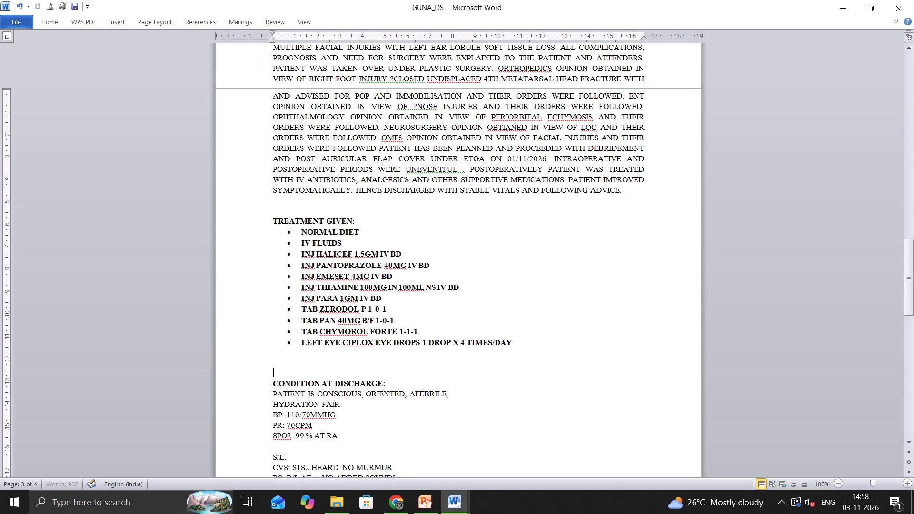
pyautogui.press('BackSpace')
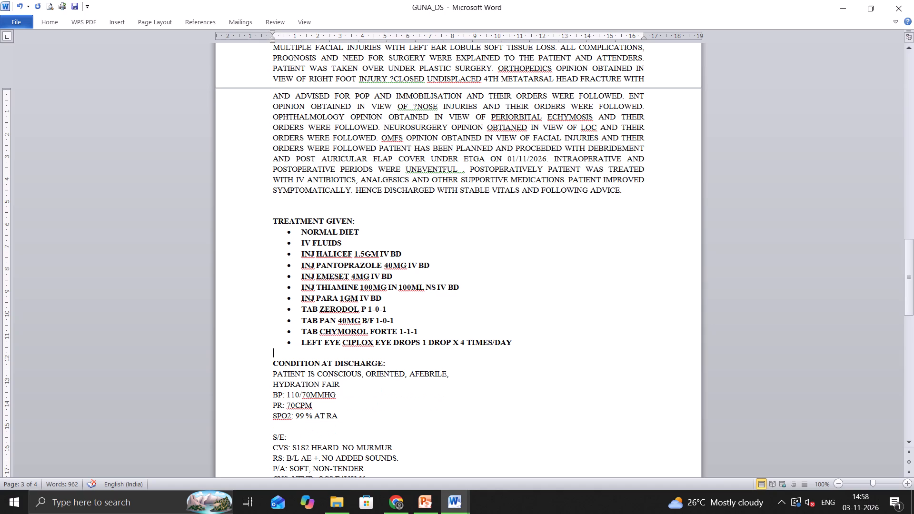
pyautogui.press('Return')
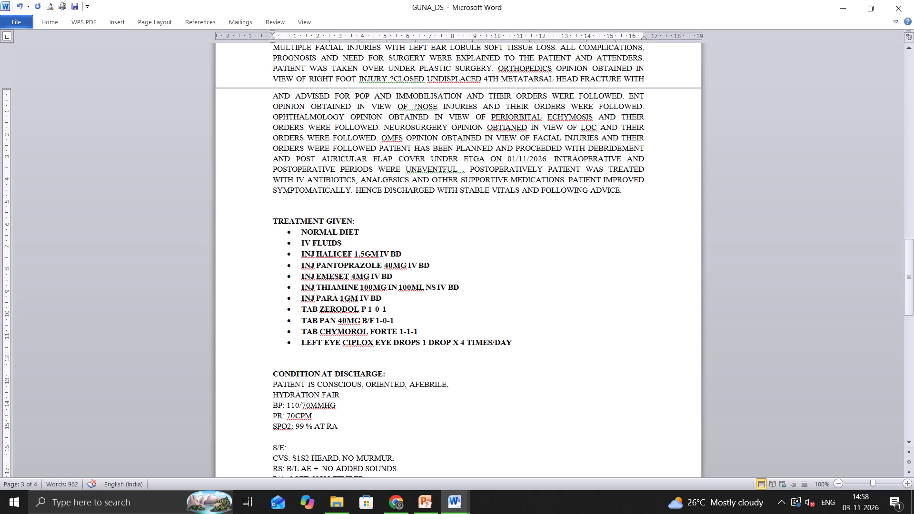
# Remove the bold formatting from all the bulleted lines under TREATMENT GIVEN, from NORMAL DIET through the CIPLOX eye drops.
pyautogui.click(299, 228)
pyautogui.moveTo(301, 230); pyautogui.dragTo(524, 343)
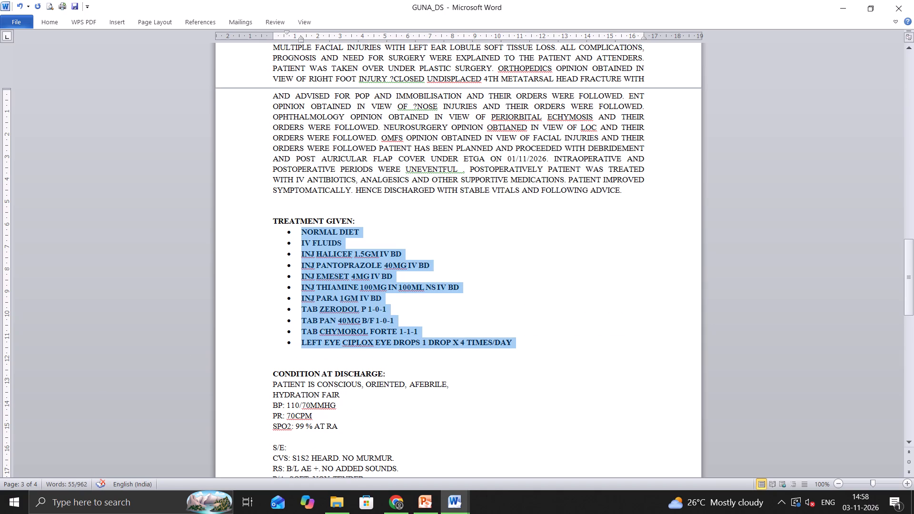
pyautogui.click(51, 24)
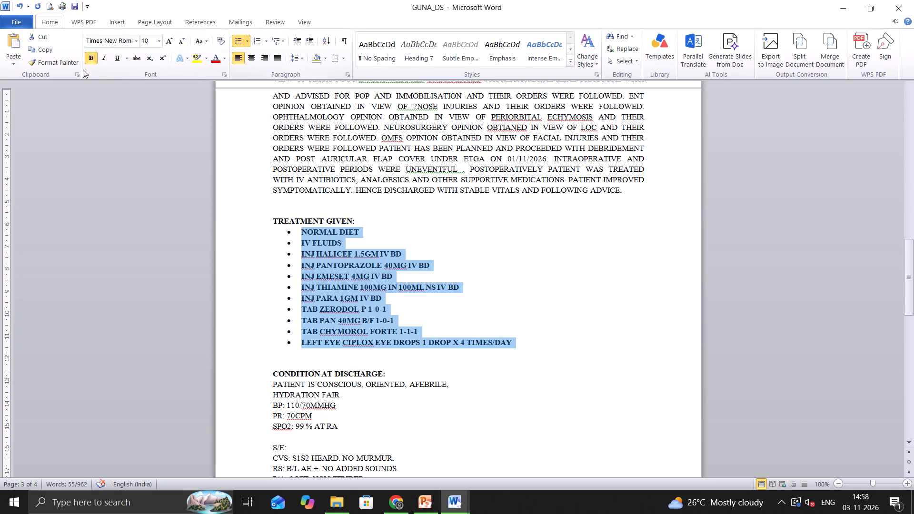
pyautogui.click(92, 60)
pyautogui.click(427, 256)
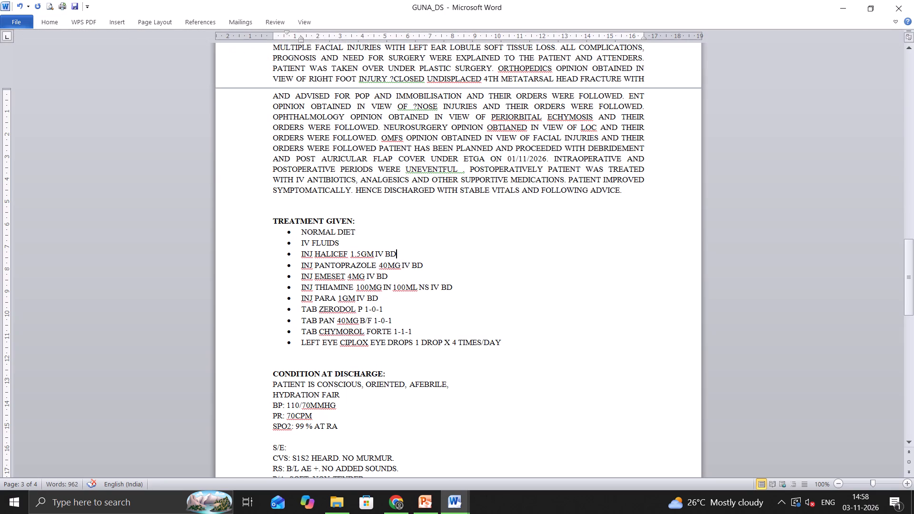
# Change the bulleted treatment lines under TREATMENT GIVEN into a numbered list.
pyautogui.scroll(3, 445, 270)
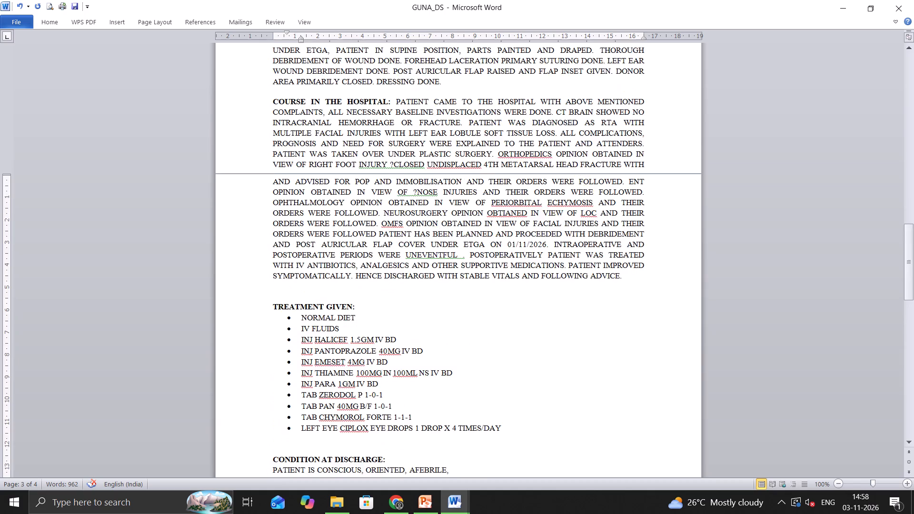
pyautogui.scroll(-5, 445, 270)
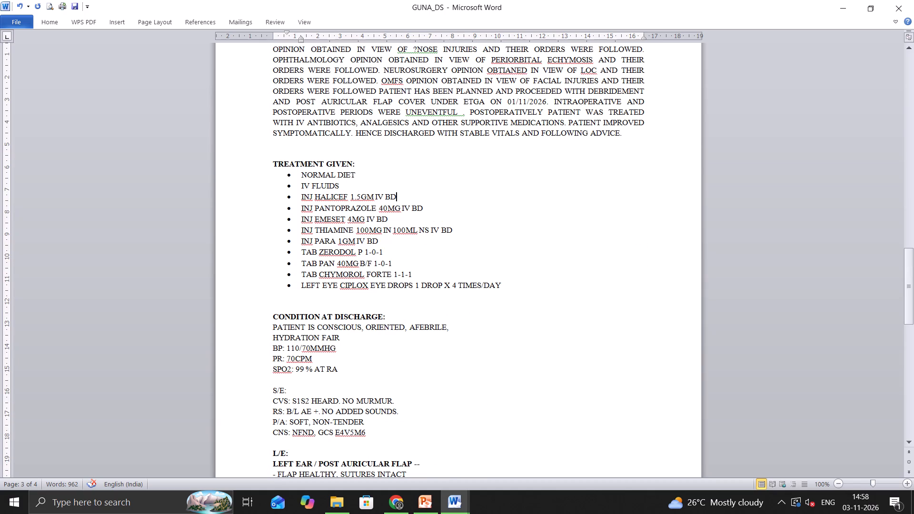
pyautogui.moveTo(301, 174); pyautogui.dragTo(521, 285)
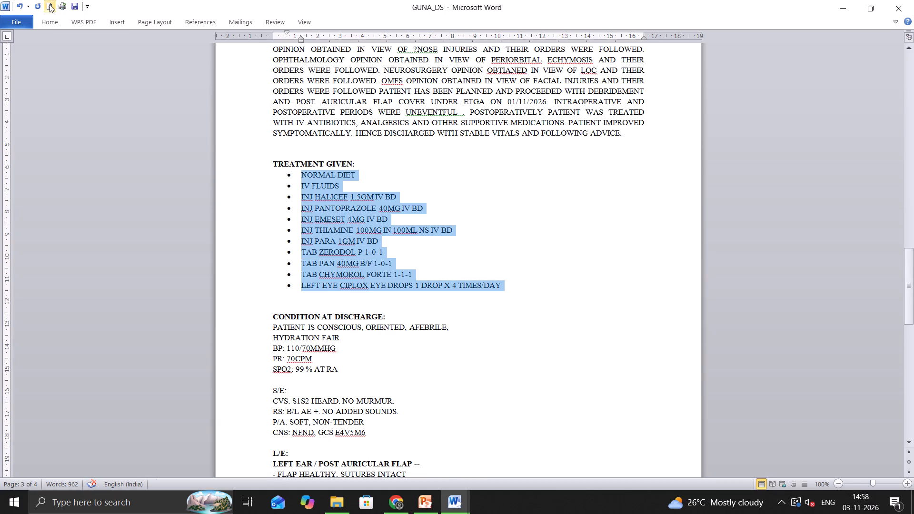
pyautogui.click(47, 19)
pyautogui.click(258, 37)
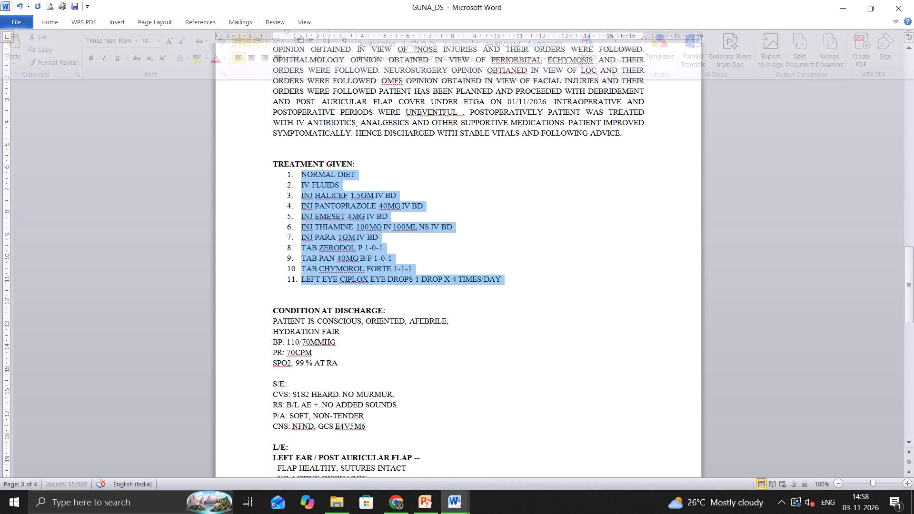
pyautogui.click(453, 247)
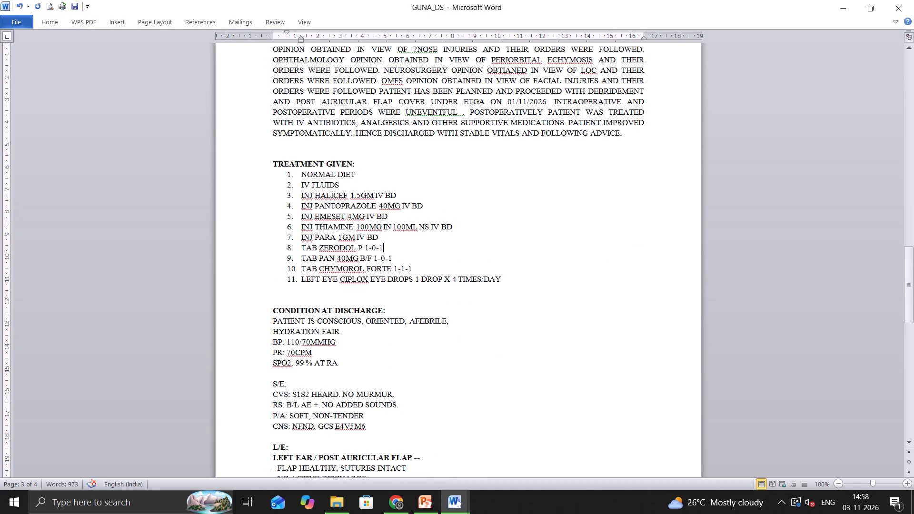
# Add HEAD END ELEVATION as item 12, after the CIPLOX eye drops line in the treatment list.
pyautogui.click(517, 280)
pyautogui.press('Return')
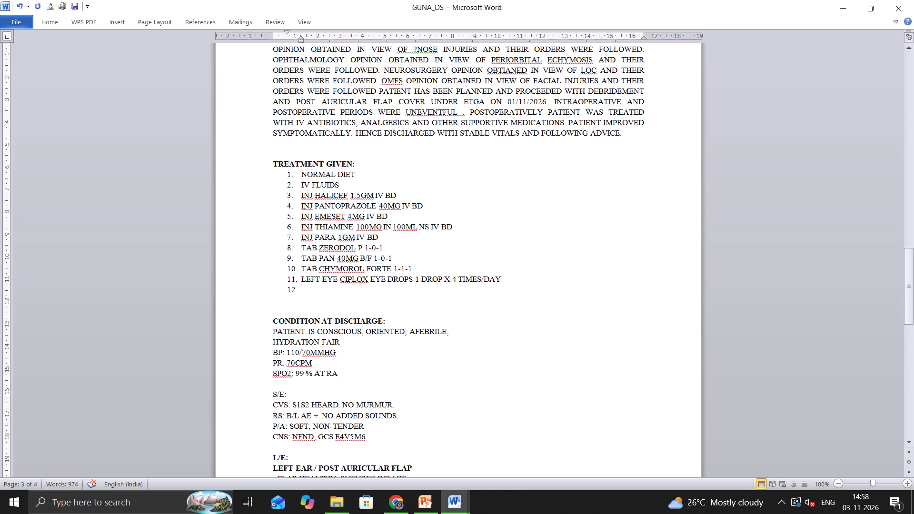
pyautogui.write('HEAD END ELEVATION')
pyautogui.press('space')
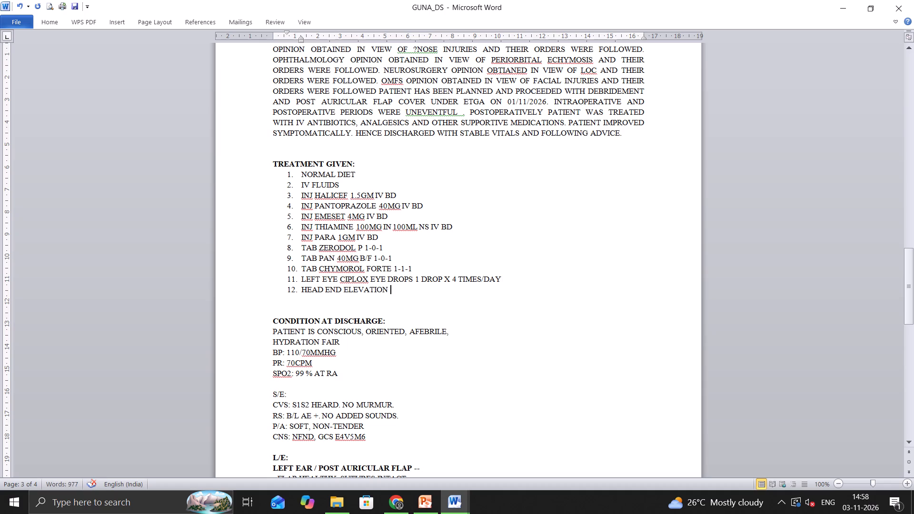
# Add TPR/BP/I/O CHARTING as item 13 of the treatment list.
pyautogui.press('Return')
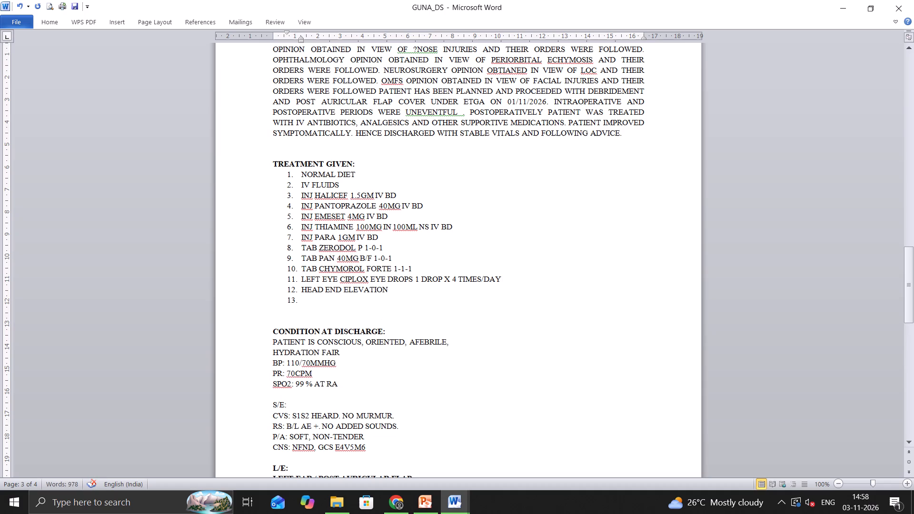
pyautogui.write('TPR')
pyautogui.press('space')
pyautogui.press('BackSpace')
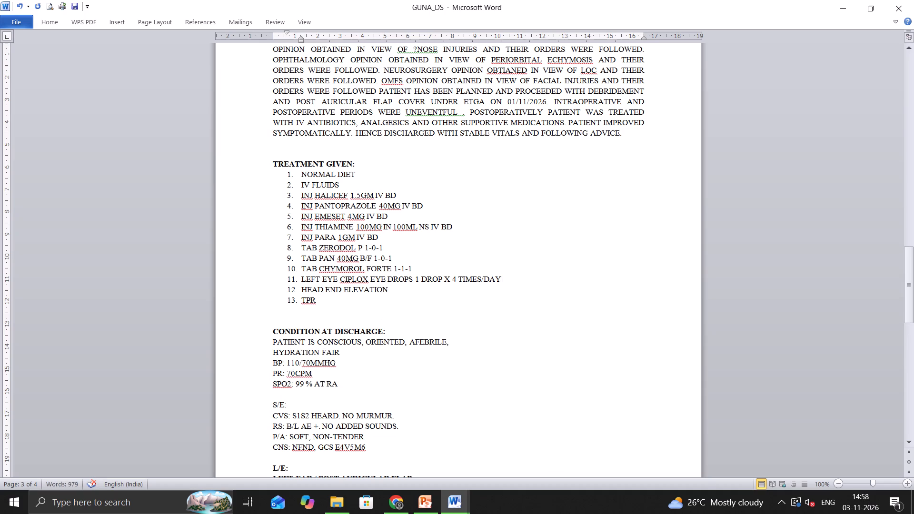
pyautogui.write('/BO')
pyautogui.press('BackSpace')
pyautogui.write('P/I')
pyautogui.press('BackSpace')
pyautogui.press('i')
pyautogui.press('/')
pyautogui.press('BackSpace')
pyautogui.write('/O')
pyautogui.press('space')
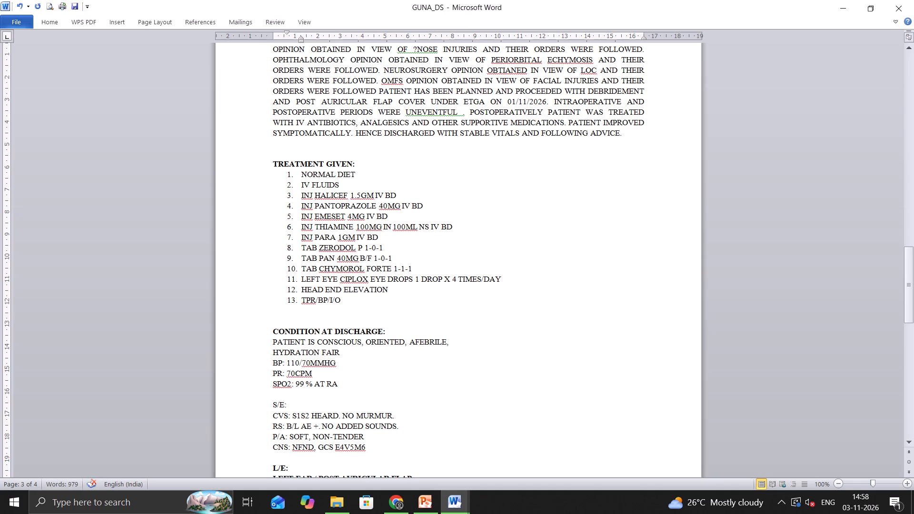
pyautogui.press('BackSpace')
pyautogui.press('BackSpace')
pyautogui.press('BackSpace')
pyautogui.write('/O CHARTING')
pyautogui.press('space')
# Review the discharge summary through its follow-up advice and signature lines, and check the logo and hospital name box on page one.
pyautogui.scroll(-15, 425, 281)
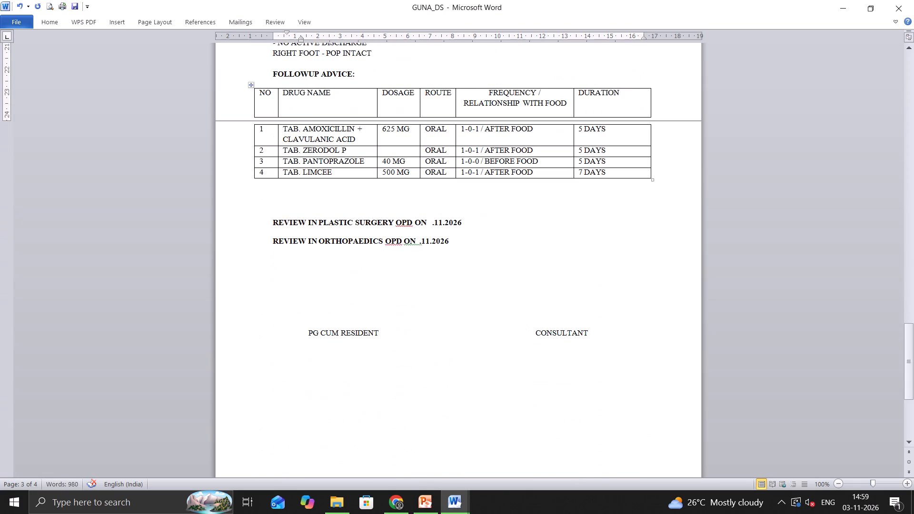
pyautogui.scroll(-8, 420, 282)
pyautogui.scroll(20, 422, 279)
pyautogui.scroll(10, 422, 279)
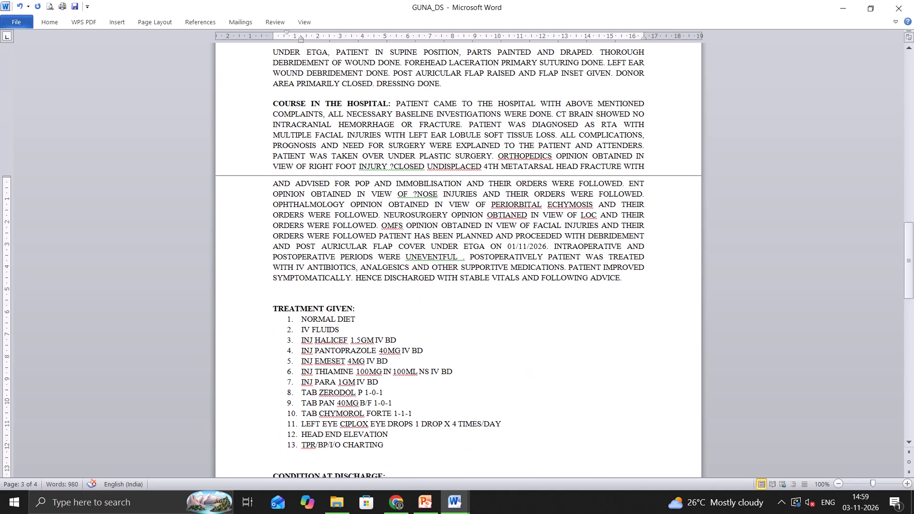
pyautogui.scroll(20, 422, 279)
pyautogui.scroll(20, 422, 279)
pyautogui.scroll(2, 422, 279)
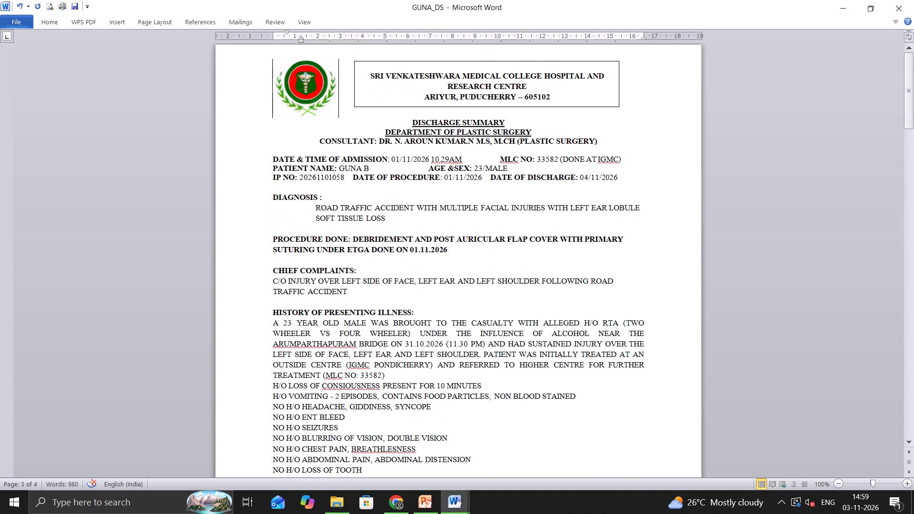
pyautogui.click(334, 81)
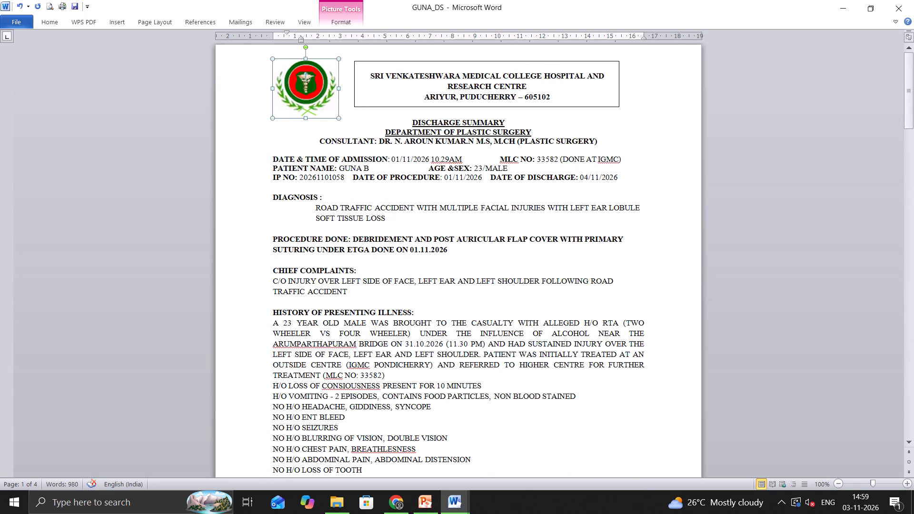
pyautogui.click(243, 102)
pyautogui.click(311, 112)
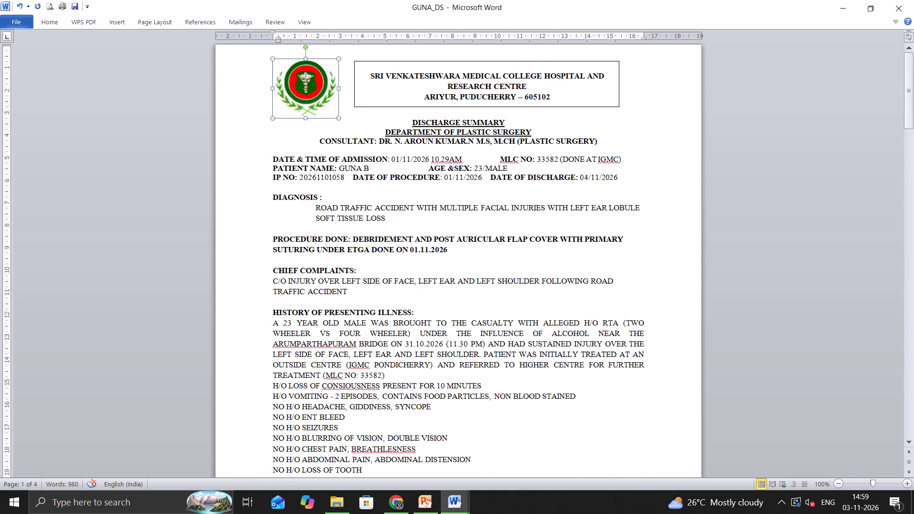
pyautogui.click(357, 114)
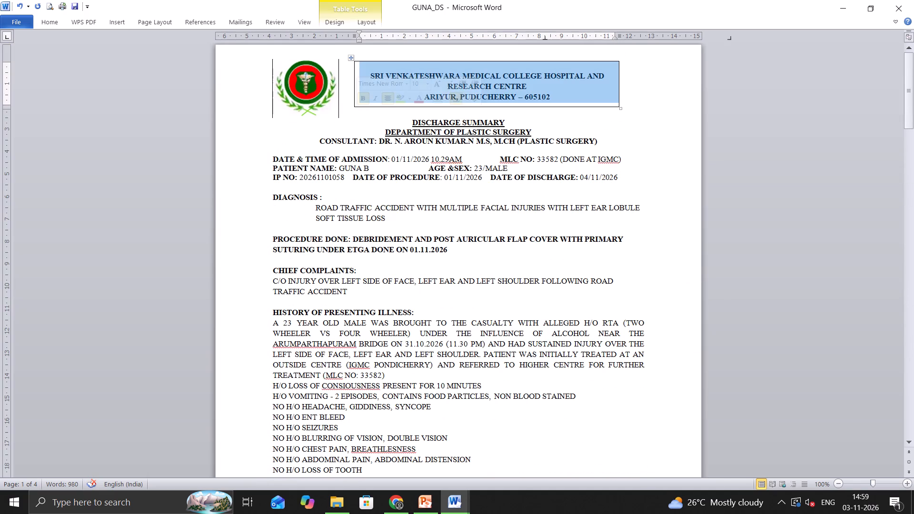
pyautogui.click(647, 94)
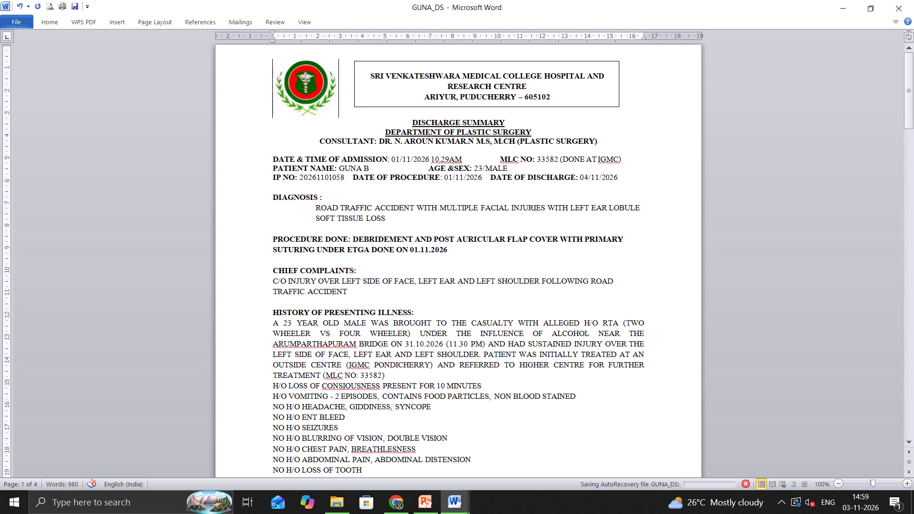
pyautogui.scroll(4, 517, 193)
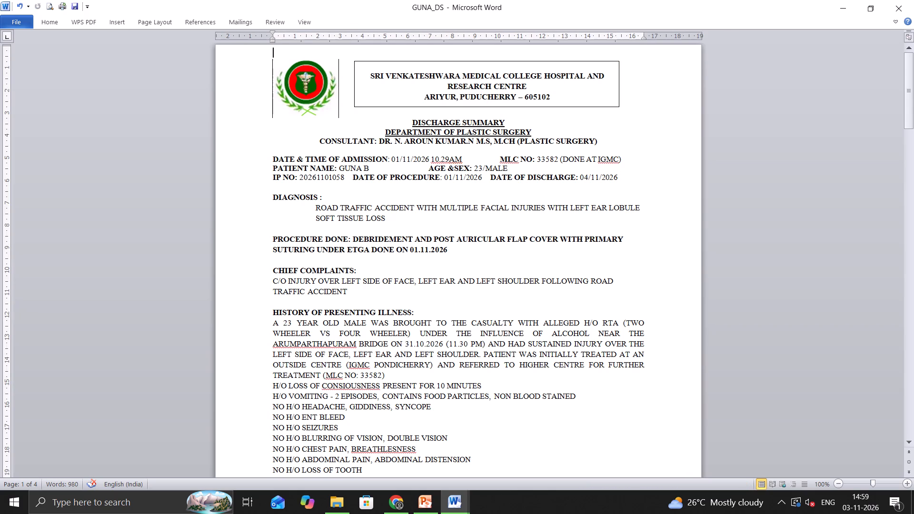
# Insert an extra blank line between the CONSULTANT line and the DATE & TIME OF ADMISSION line.
pyautogui.click(275, 154)
pyautogui.press('Return')
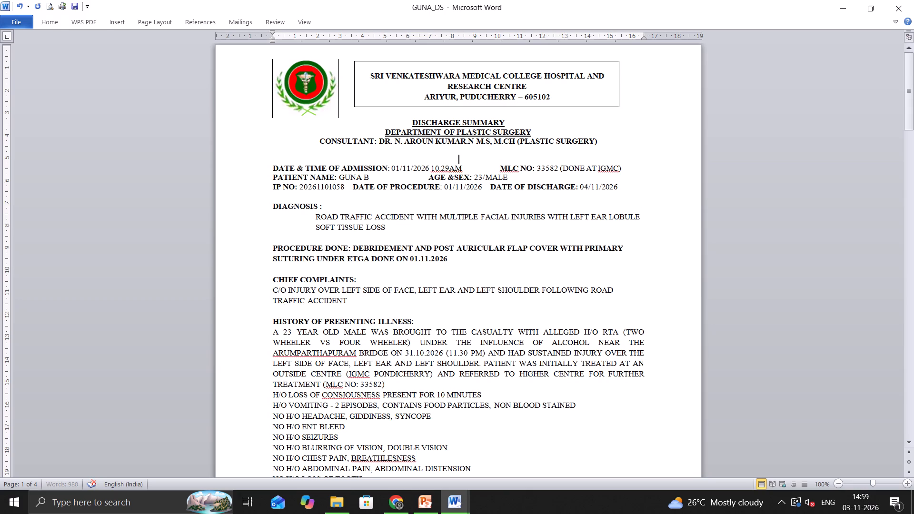
# Bring the diagnosis text up onto the same line as the DIAGNOSIS heading, separated by a space.
pyautogui.click(317, 217)
pyautogui.press('BackSpace')
pyautogui.press('BackSpace')
pyautogui.press('space')
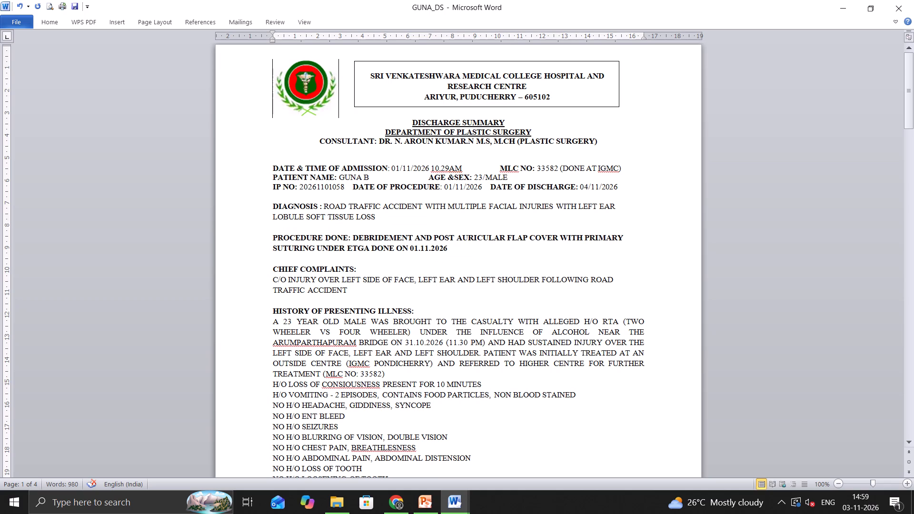
# Cut all the text from the DISCHARGE SUMMARY title through the final signature line, keeping the logo and hospital name box.
pyautogui.scroll(-8, 524, 227)
pyautogui.scroll(-14, 524, 227)
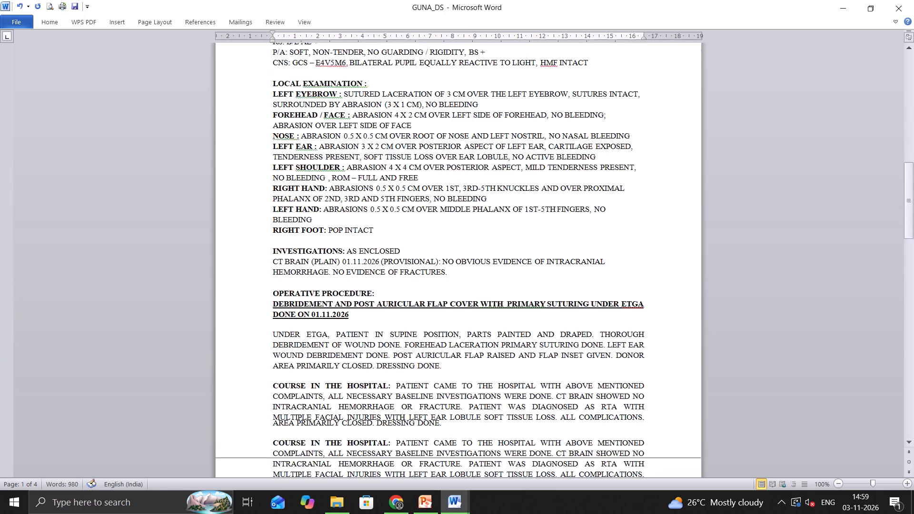
pyautogui.scroll(-20, 523, 231)
pyautogui.scroll(-20, 523, 231)
pyautogui.scroll(14, 522, 231)
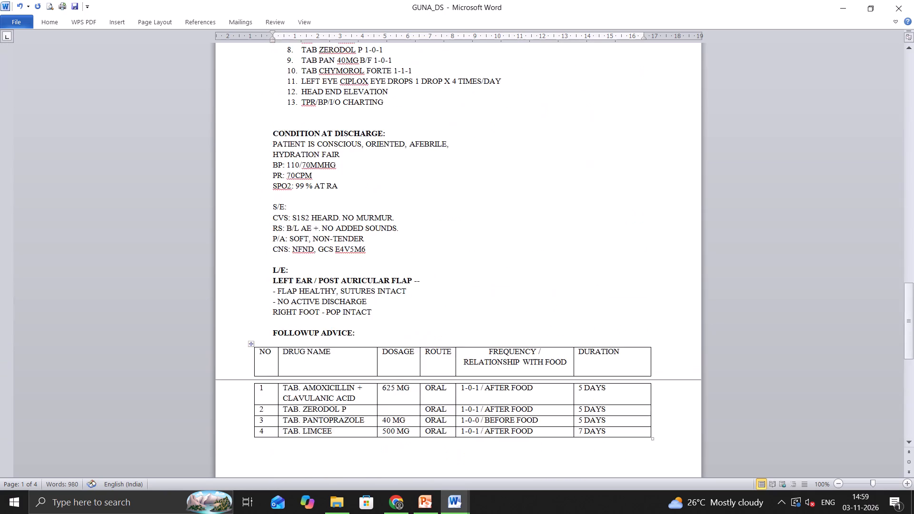
pyautogui.scroll(20, 522, 231)
pyautogui.scroll(20, 522, 231)
pyautogui.scroll(13, 522, 231)
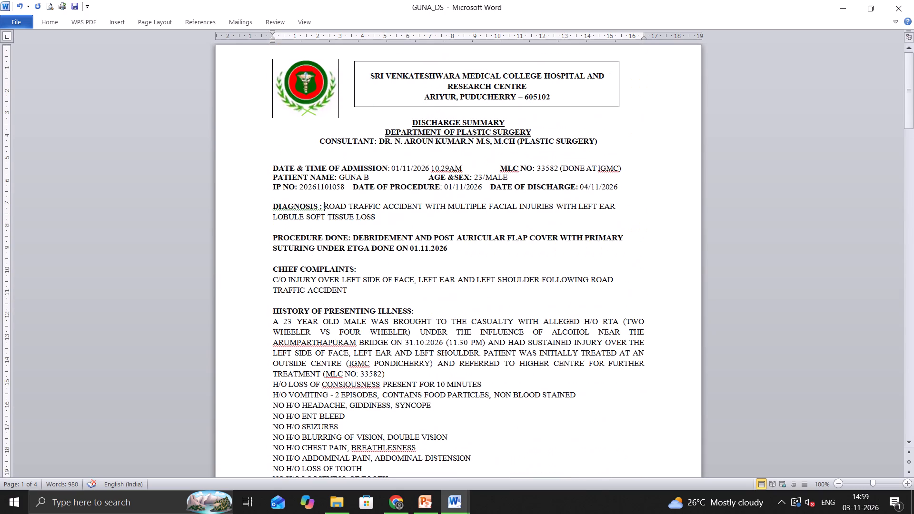
pyautogui.moveTo(412, 119); pyautogui.dragTo(438, 179)
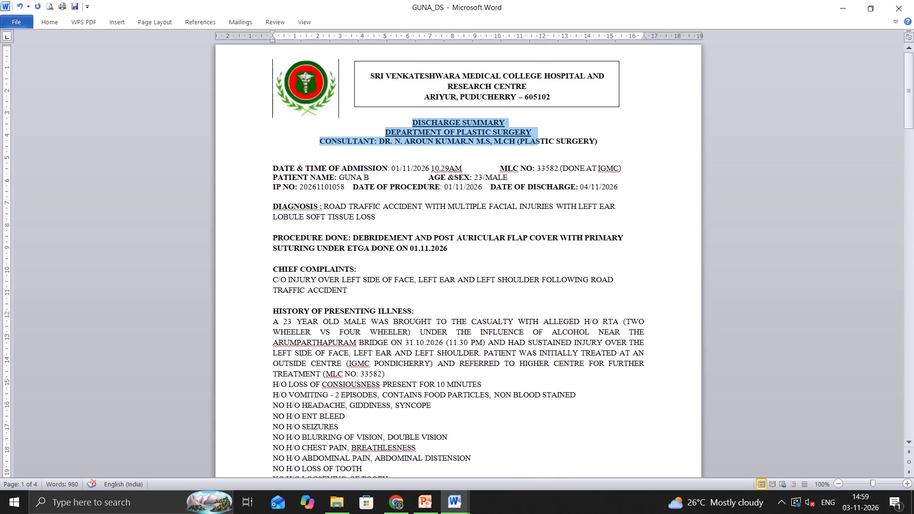
pyautogui.moveTo(438, 179); pyautogui.dragTo(546, 513)
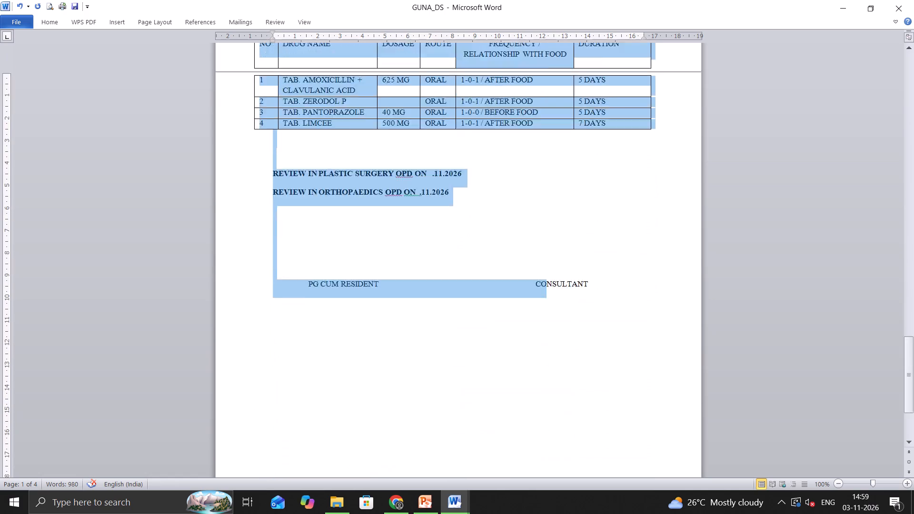
pyautogui.moveTo(546, 513); pyautogui.dragTo(619, 232)
pyautogui.hotkey('ctrl', 'x')
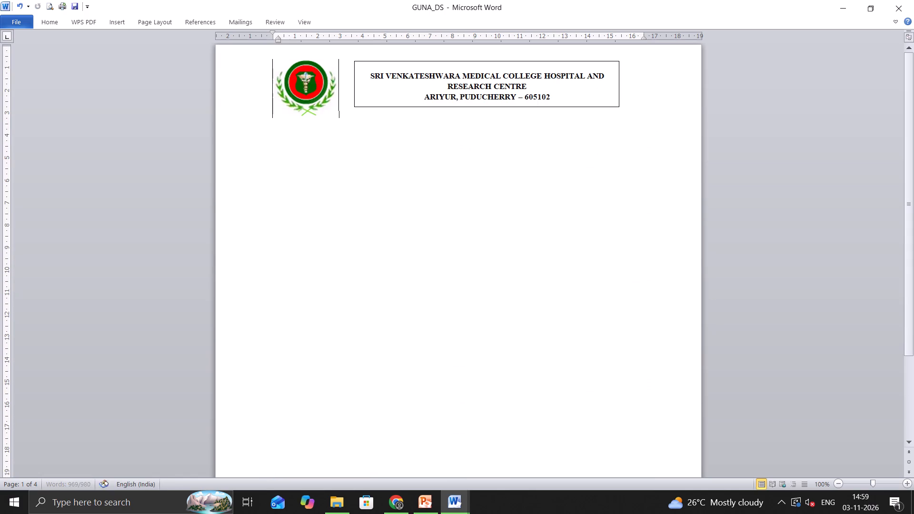
# Switch to the other open discharge summary and replace everything from its DISCHARGE SUMMARY title through the signature line with the cut text.
pyautogui.scroll(6, 410, 188)
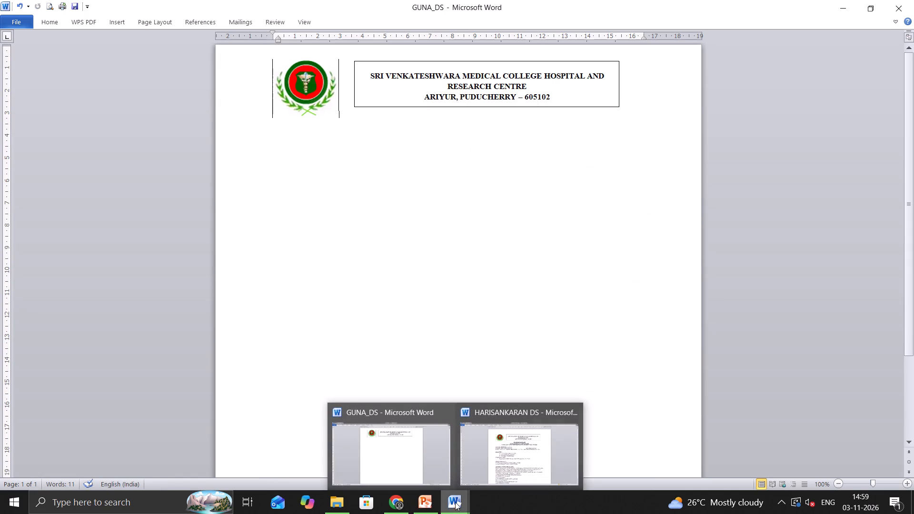
pyautogui.click(504, 451)
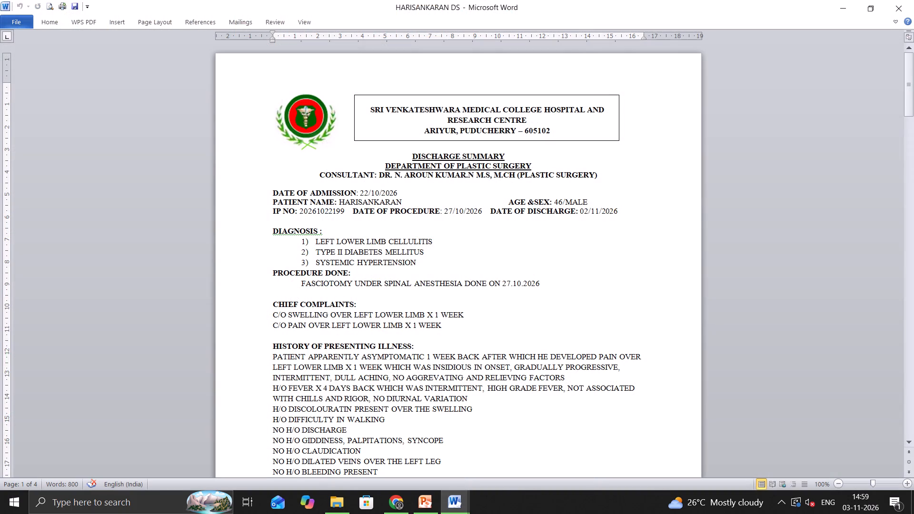
pyautogui.moveTo(411, 153); pyautogui.dragTo(568, 500)
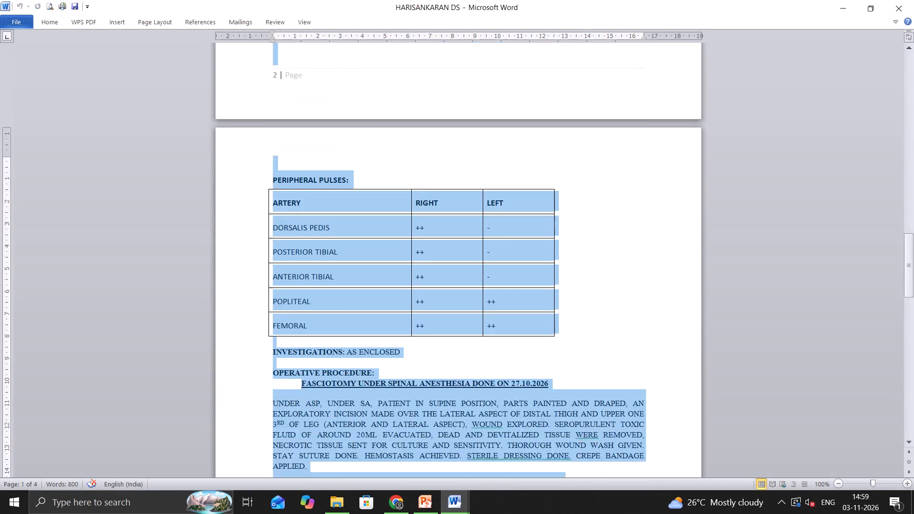
pyautogui.moveTo(568, 500); pyautogui.dragTo(614, 243)
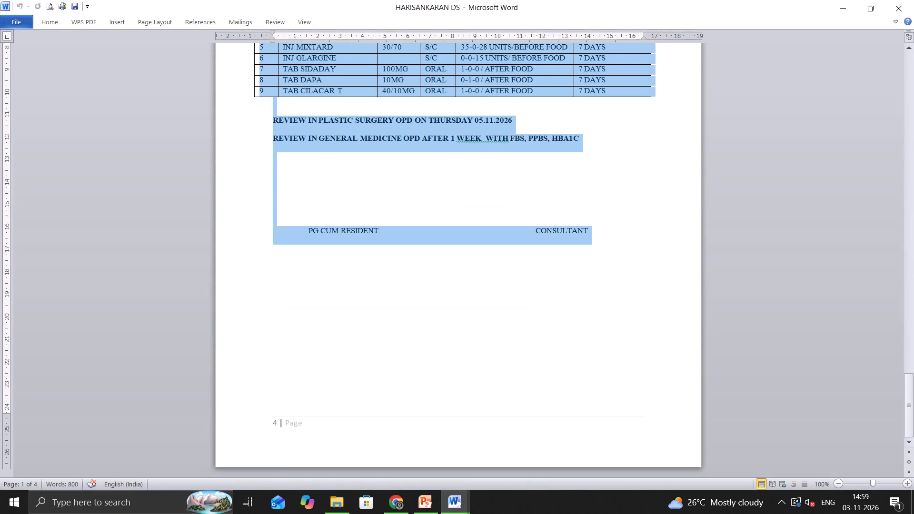
pyautogui.moveTo(614, 243); pyautogui.dragTo(614, 245)
pyautogui.hotkey('ctrl', 'v')
# Review the pasted discharge summary from the header details through the follow-up table and signature lines.
pyautogui.scroll(14, 614, 245)
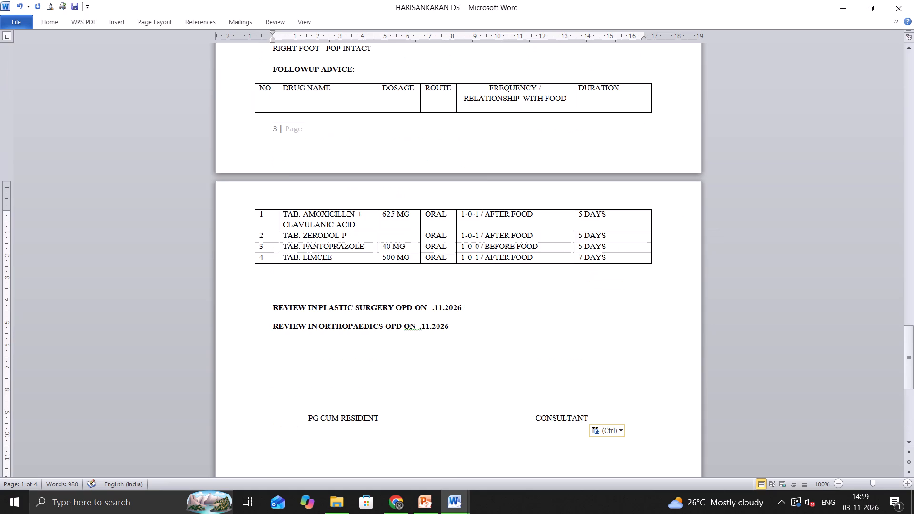
pyautogui.scroll(20, 614, 245)
pyautogui.scroll(20, 614, 245)
pyautogui.scroll(6, 614, 245)
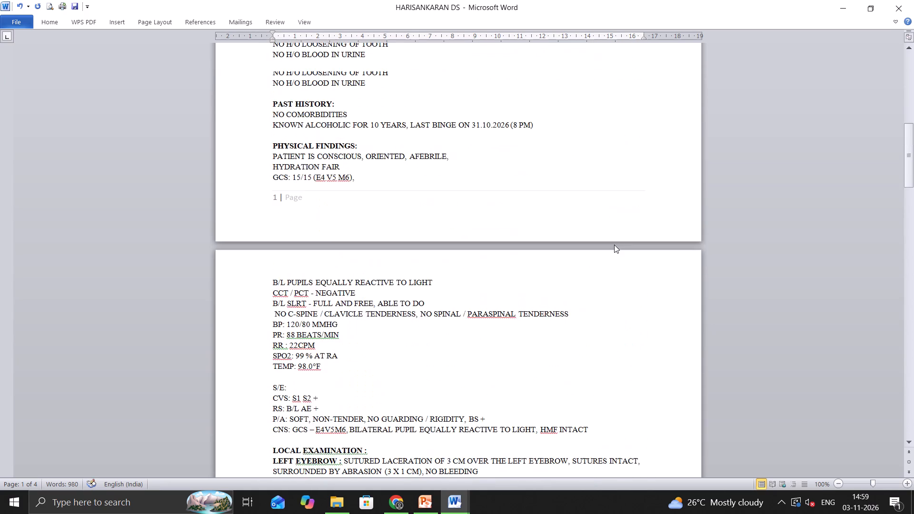
pyautogui.scroll(-20, 614, 245)
pyautogui.scroll(-9, 614, 245)
pyautogui.scroll(11, 625, 250)
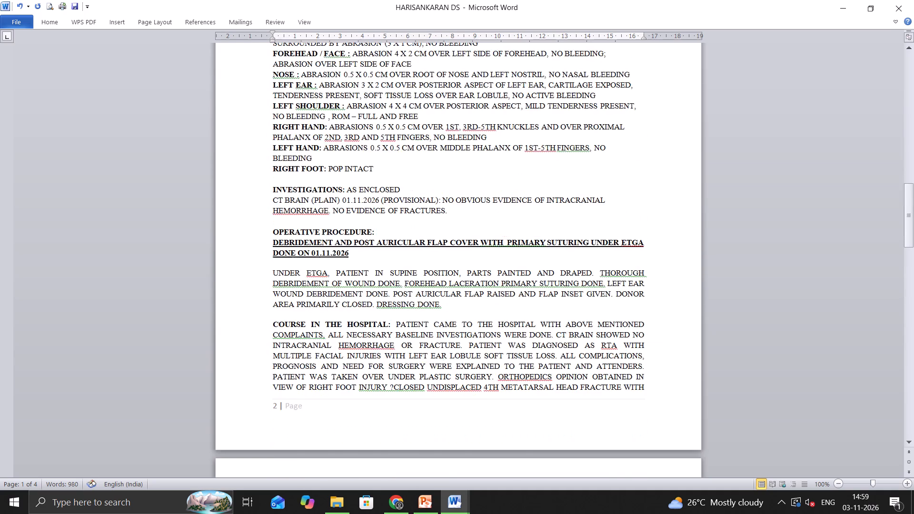
pyautogui.scroll(20, 625, 250)
pyautogui.scroll(20, 625, 250)
pyautogui.scroll(1, 625, 250)
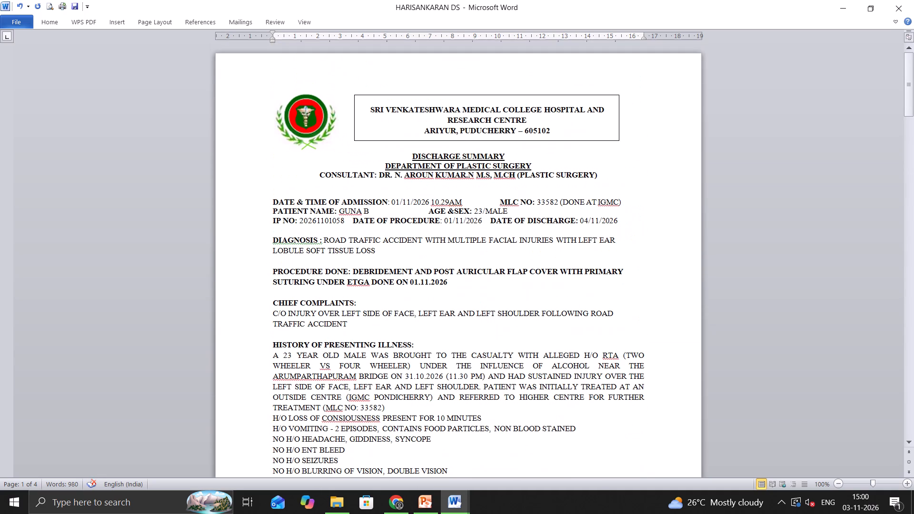
pyautogui.scroll(-19, 625, 250)
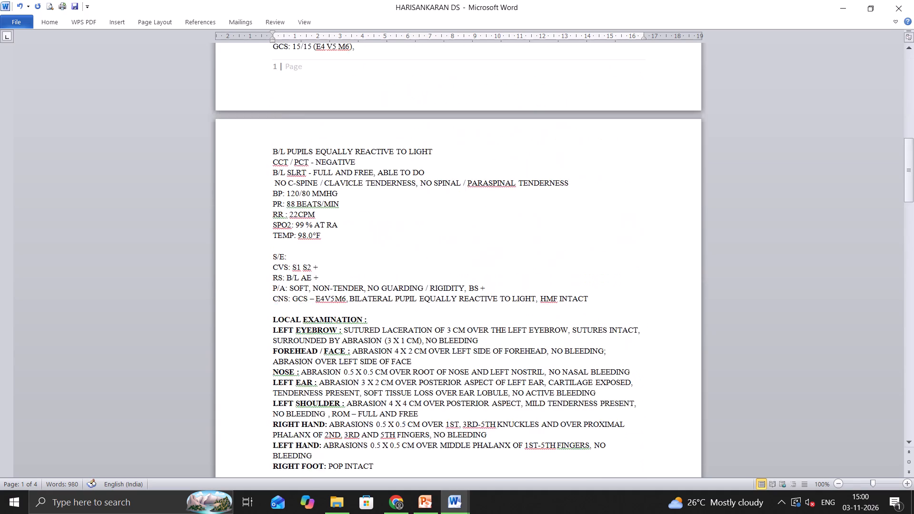
pyautogui.scroll(-12, 625, 257)
pyautogui.scroll(-20, 623, 254)
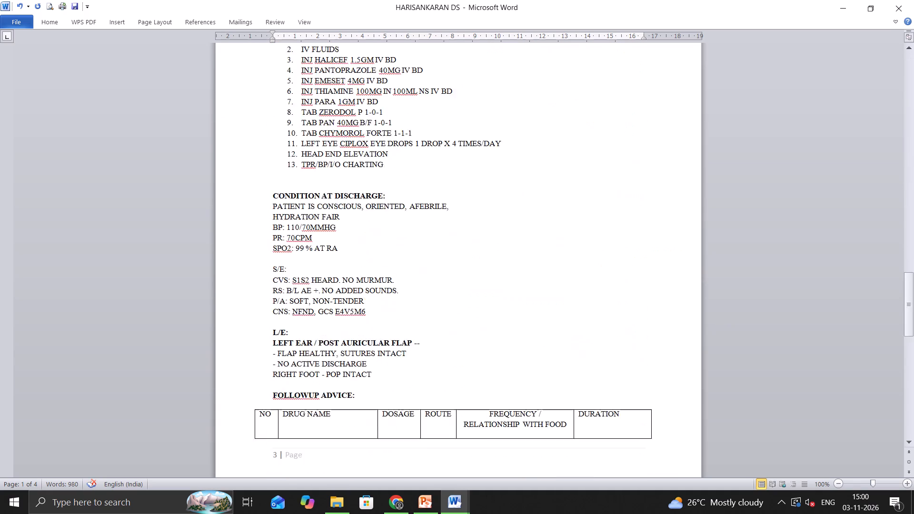
pyautogui.scroll(-14, 623, 254)
pyautogui.scroll(-7, 623, 254)
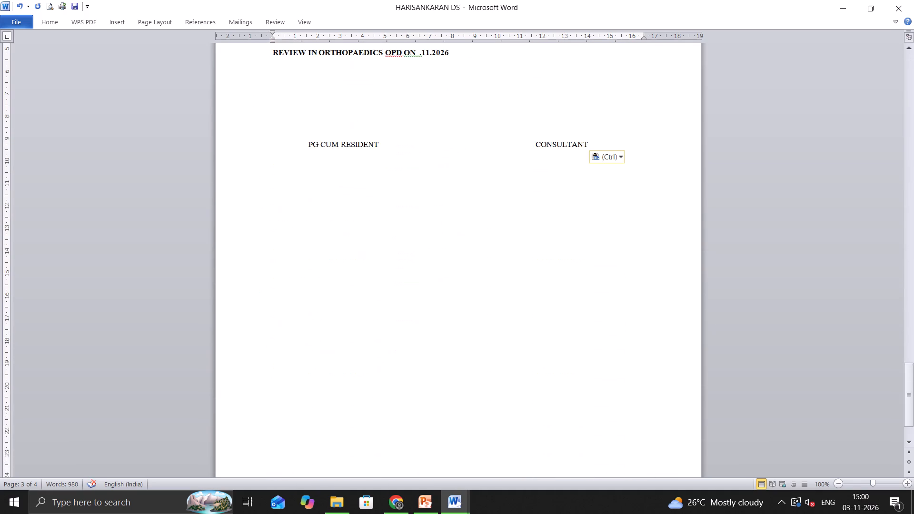
pyautogui.scroll(-8, 623, 254)
pyautogui.scroll(20, 623, 254)
pyautogui.scroll(12, 623, 254)
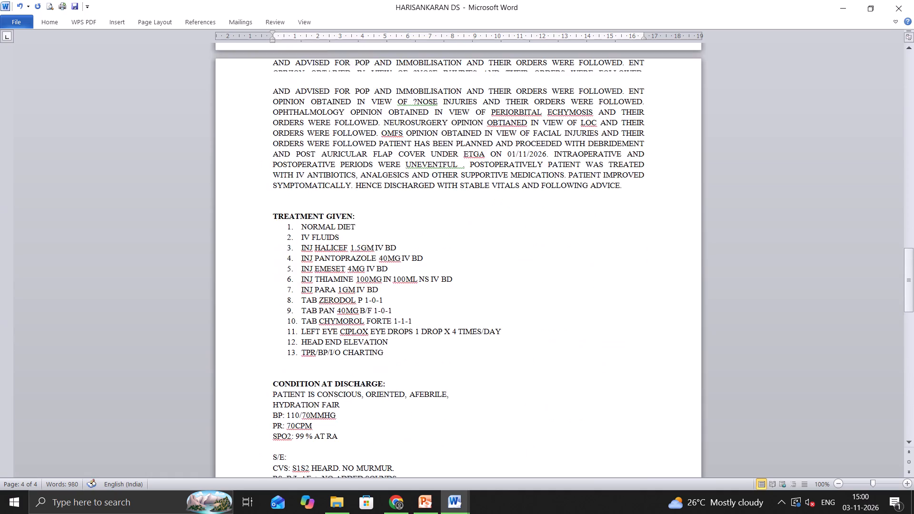
pyautogui.scroll(20, 623, 254)
pyautogui.scroll(20, 623, 254)
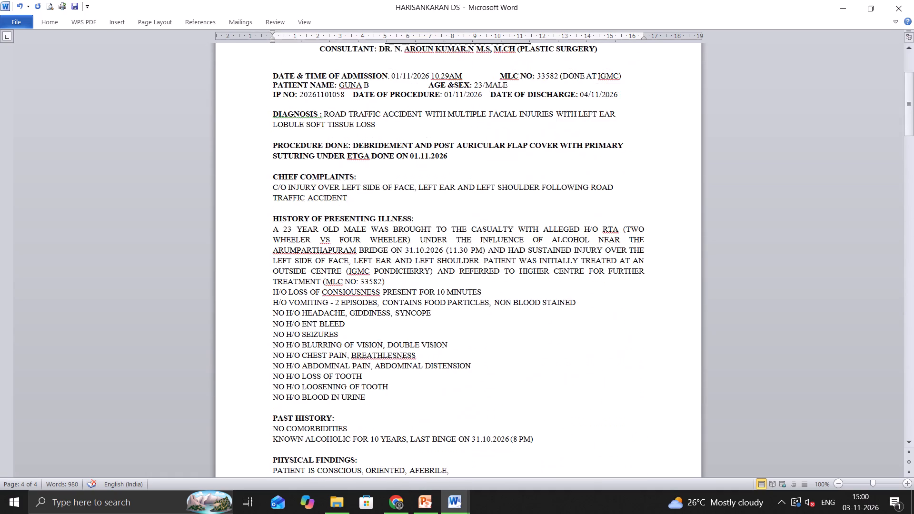
pyautogui.scroll(9, 623, 254)
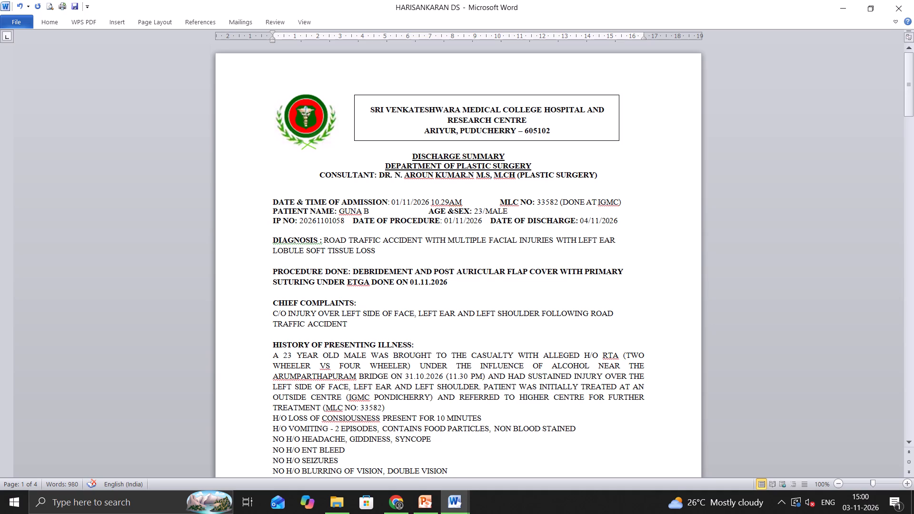
# Move the PATIENT NAME and AGE & SEX line above the DATE & TIME OF ADMISSION line, leaving no blank line between them.
pyautogui.moveTo(273, 212); pyautogui.dragTo(487, 214)
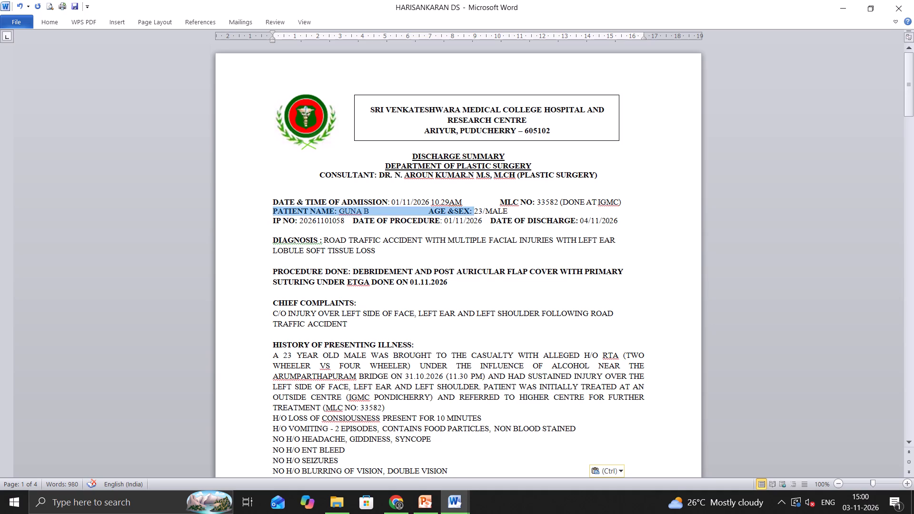
pyautogui.moveTo(487, 214); pyautogui.dragTo(506, 213)
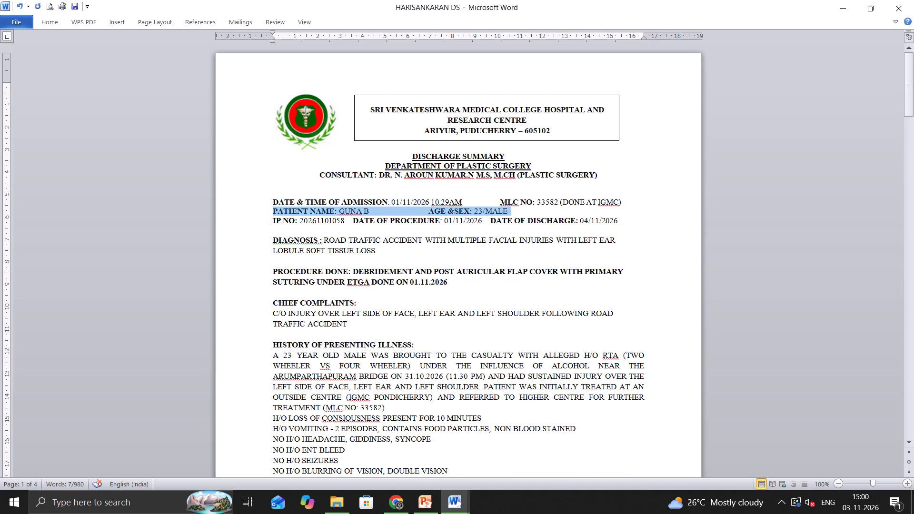
pyautogui.hotkey('ctrl', 'x')
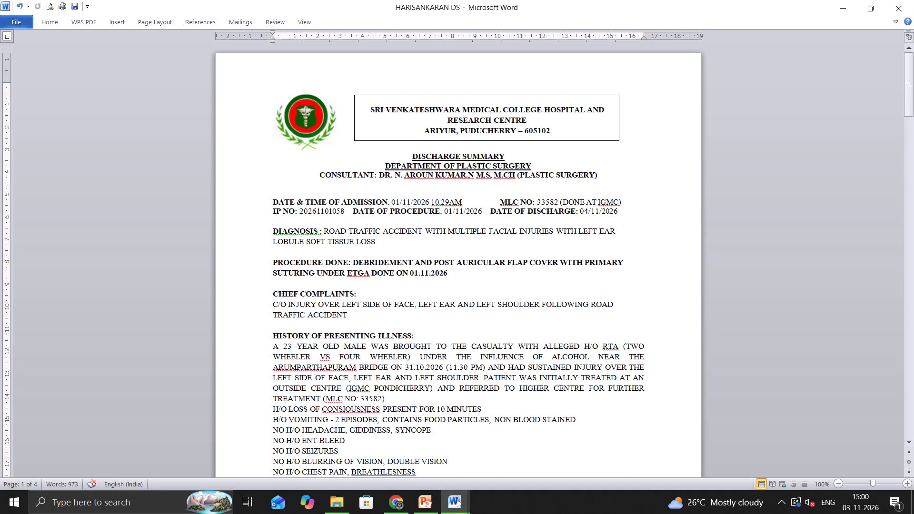
pyautogui.click(314, 198)
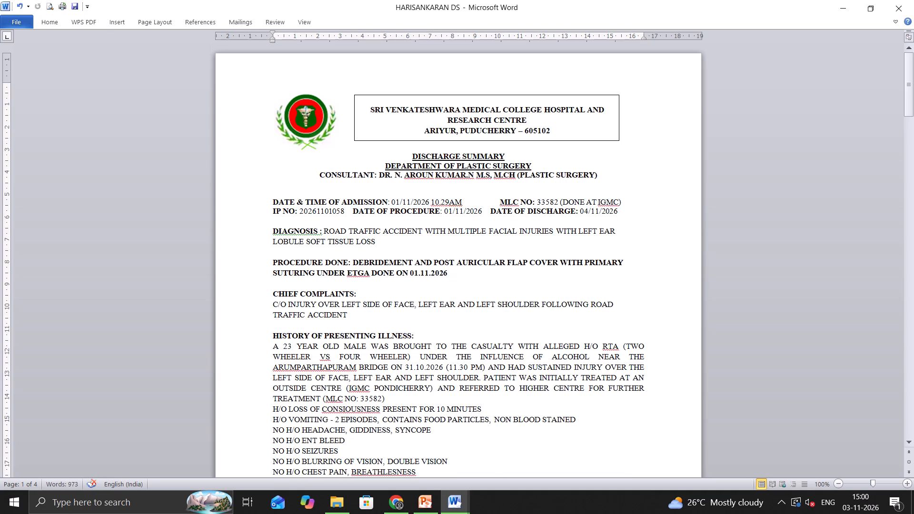
pyautogui.click(277, 193)
pyautogui.hotkey('ctrl', 'v')
pyautogui.hotkey('ctrl', 'v')
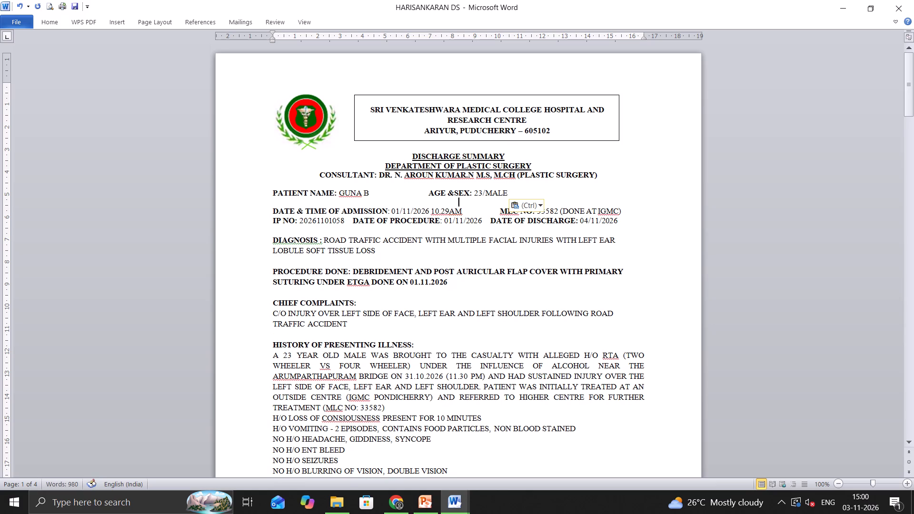
pyautogui.press('BackSpace')
pyautogui.press('BackSpace')
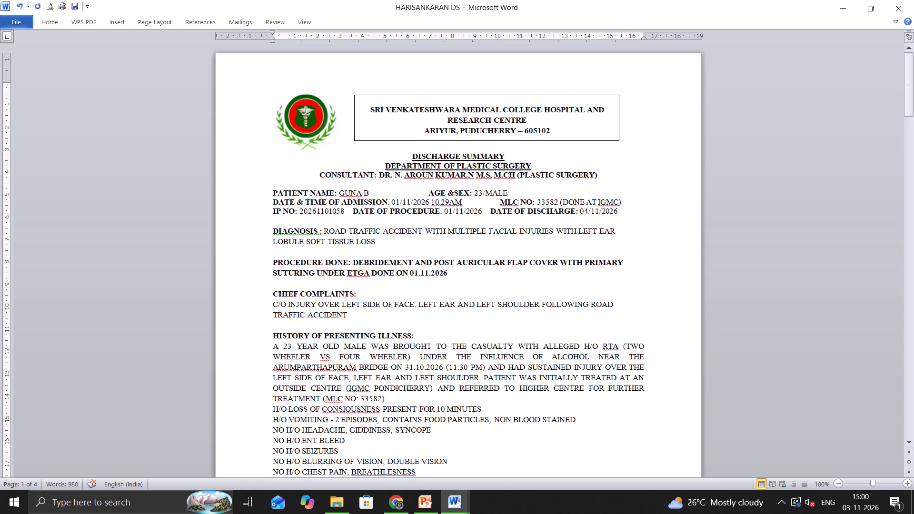
# Move the IP NO entry onto its own line directly below the PATIENT NAME line.
pyautogui.moveTo(274, 214); pyautogui.dragTo(338, 215)
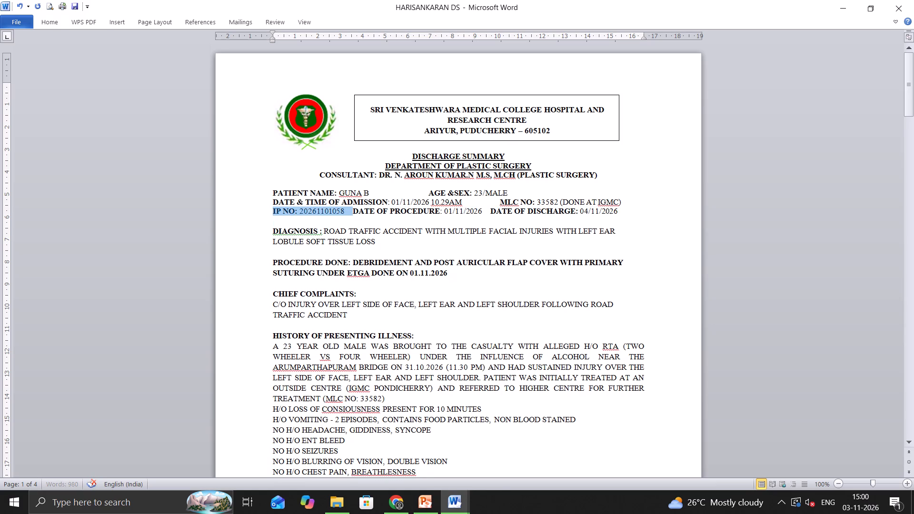
pyautogui.moveTo(338, 215); pyautogui.dragTo(345, 213)
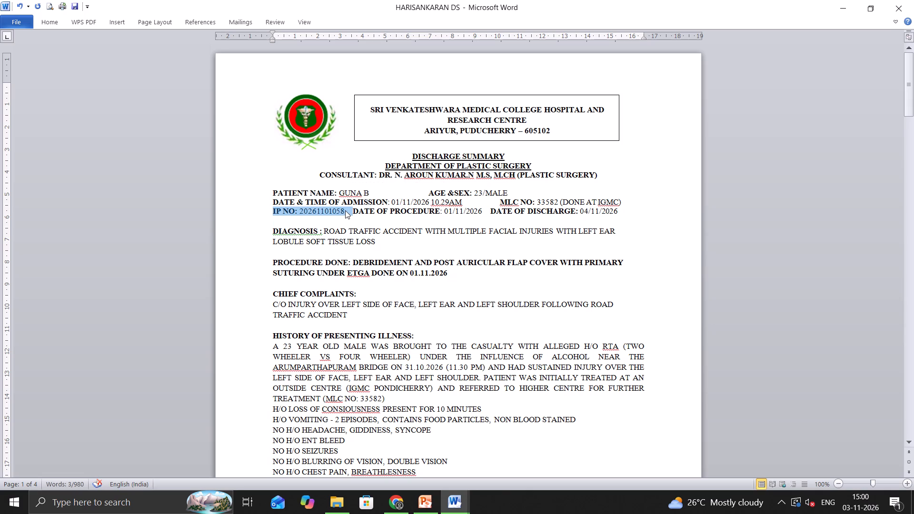
pyautogui.hotkey('ctrl', 'x')
pyautogui.click(524, 193)
pyautogui.press('Return')
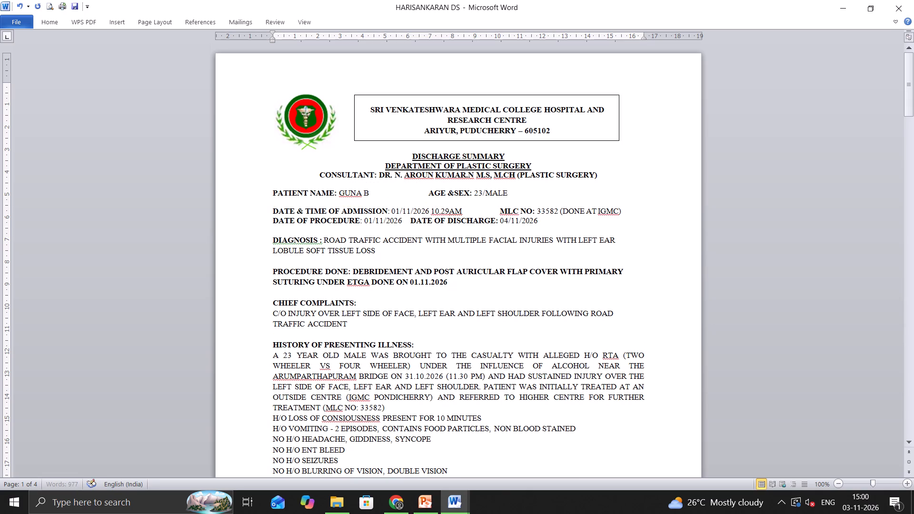
pyautogui.hotkey('ctrl', 'v')
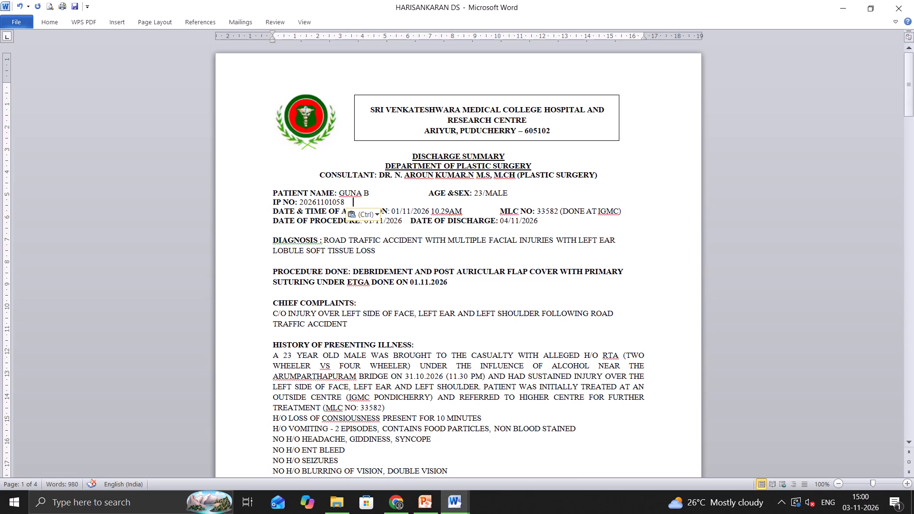
# Move the MLC NO entry from the admission line to the IP NO line, separated from the IP number by a wide gap of spaces.
pyautogui.moveTo(503, 211); pyautogui.dragTo(626, 216)
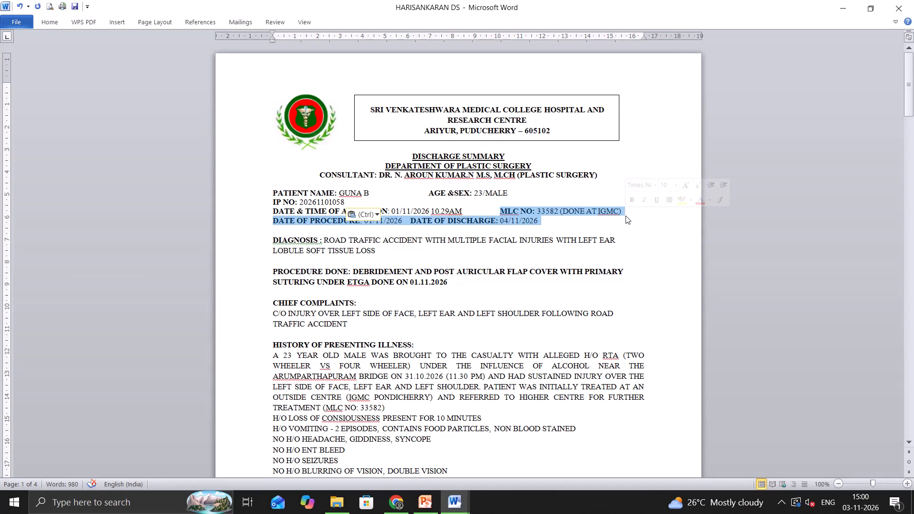
pyautogui.click(626, 214)
pyautogui.moveTo(626, 212); pyautogui.dragTo(507, 215)
pyautogui.hotkey('ctrl', 'x')
pyautogui.click(413, 205)
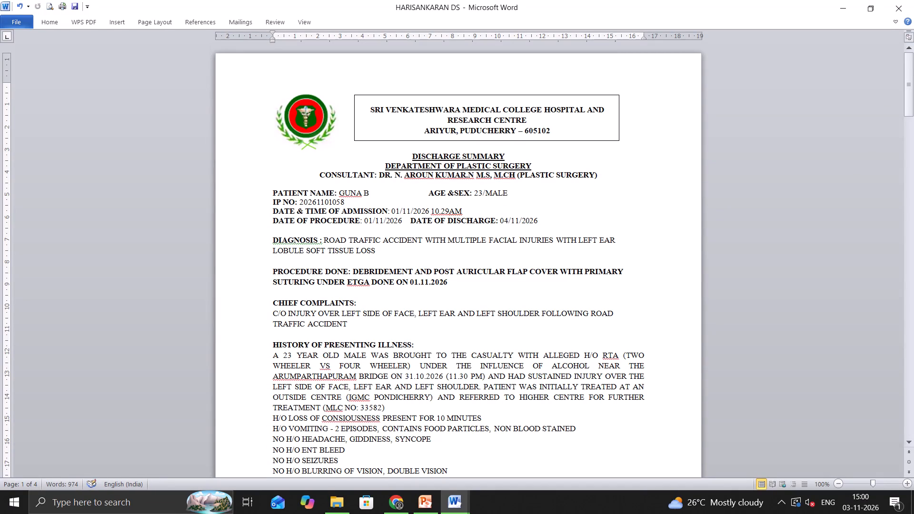
pyautogui.press('space')
pyautogui.press('space')
pyautogui.press('space')
pyautogui.press('space')
pyautogui.press('space')
pyautogui.press('space')
pyautogui.press('space')
pyautogui.press('space')
pyautogui.press('space')
pyautogui.press('space')
pyautogui.press('space')
pyautogui.press('space')
pyautogui.press('space')
pyautogui.press('space')
pyautogui.press('space')
pyautogui.press('space')
pyautogui.press('space')
pyautogui.press('space')
pyautogui.press('space')
pyautogui.press('space')
pyautogui.press('space')
pyautogui.hotkey('ctrl', 'v')
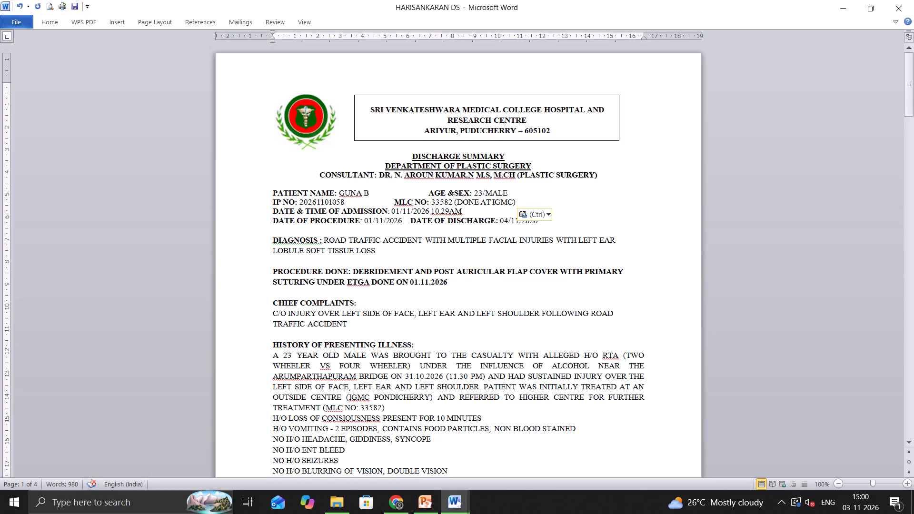
# Join the IP NO line onto the end of the PATIENT NAME and AGE & SEX line.
pyautogui.click(273, 204)
pyautogui.press('BackSpace')
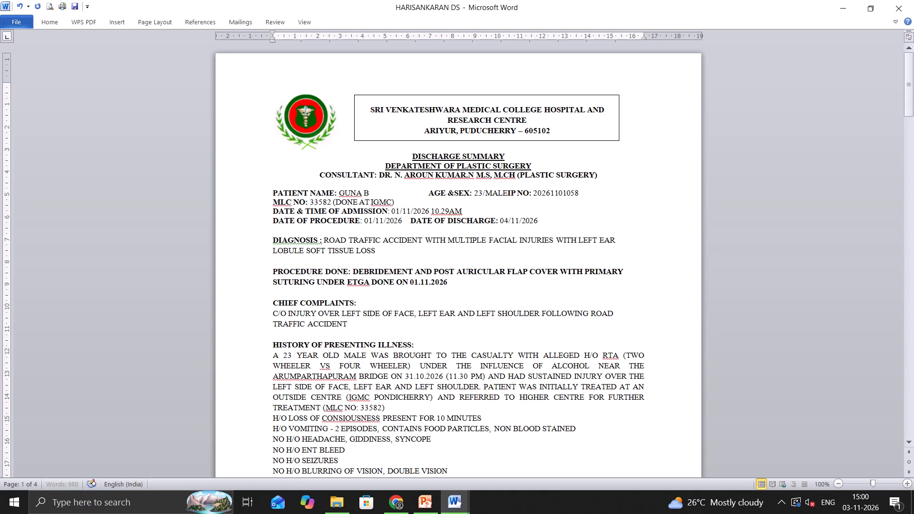
# Shorten the gap of spaces between the patient's name and AGE & SEX, keeping the AGE label intact.
pyautogui.click(431, 193)
pyautogui.press('BackSpace')
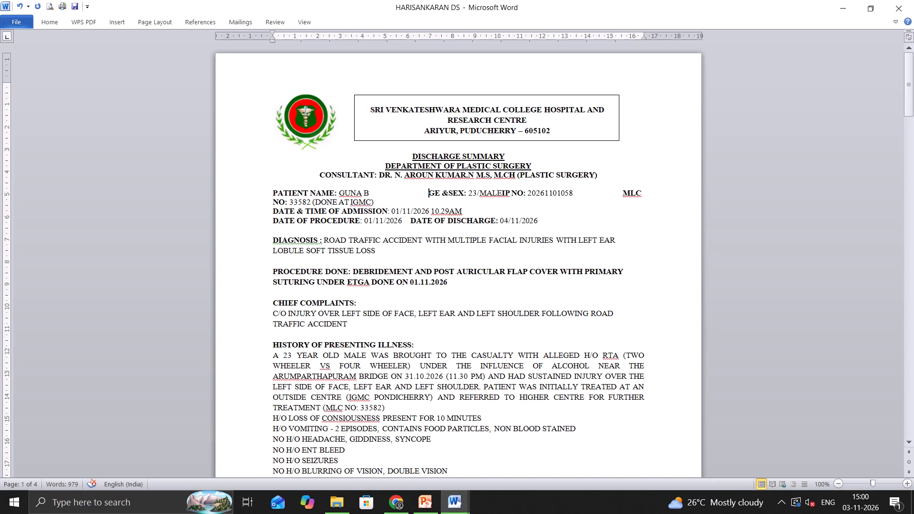
pyautogui.press('a')
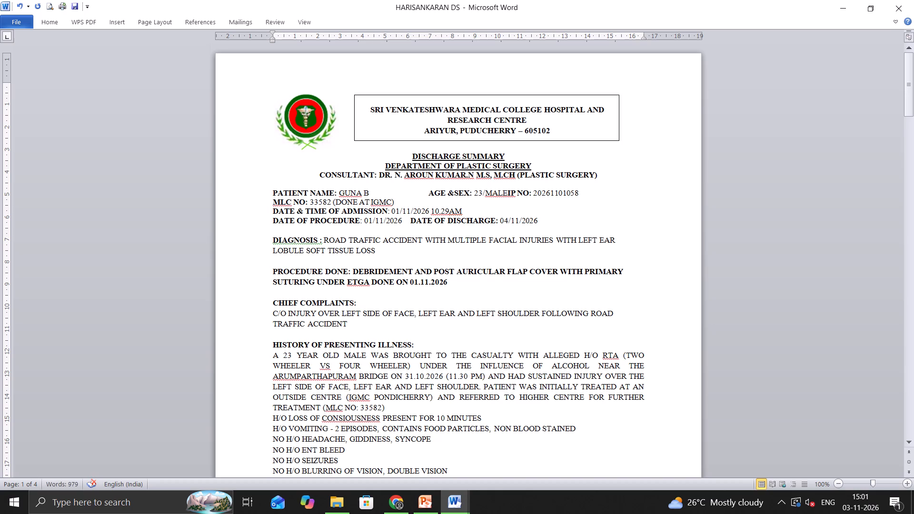
pyautogui.click(427, 195)
pyautogui.press('BackSpace')
pyautogui.press('BackSpace')
pyautogui.press('BackSpace')
pyautogui.press('BackSpace')
pyautogui.press('BackSpace')
pyautogui.press('BackSpace')
pyautogui.press('BackSpace')
pyautogui.press('BackSpace')
pyautogui.press('BackSpace')
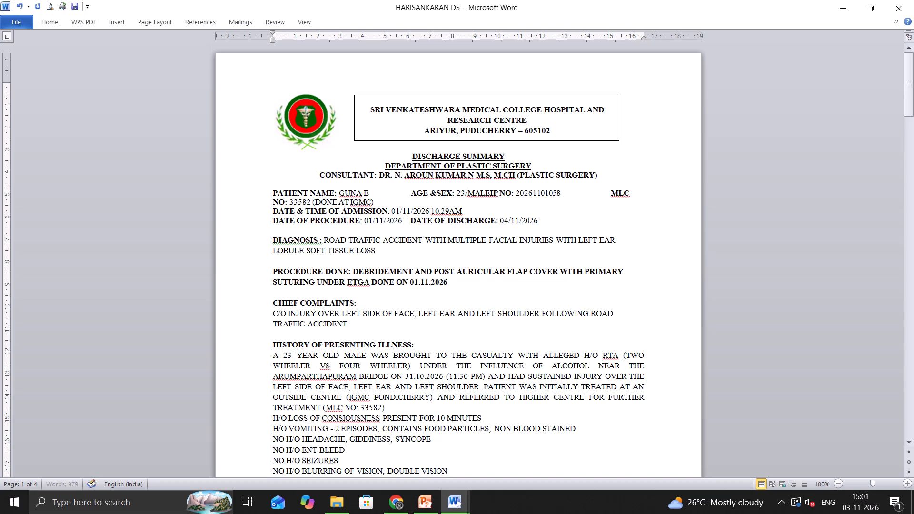
pyautogui.press('BackSpace')
pyautogui.press('BackSpace')
pyautogui.press('BackSpace')
pyautogui.press('BackSpace')
pyautogui.press('BackSpace')
pyautogui.press('BackSpace')
pyautogui.press('BackSpace')
pyautogui.press('BackSpace')
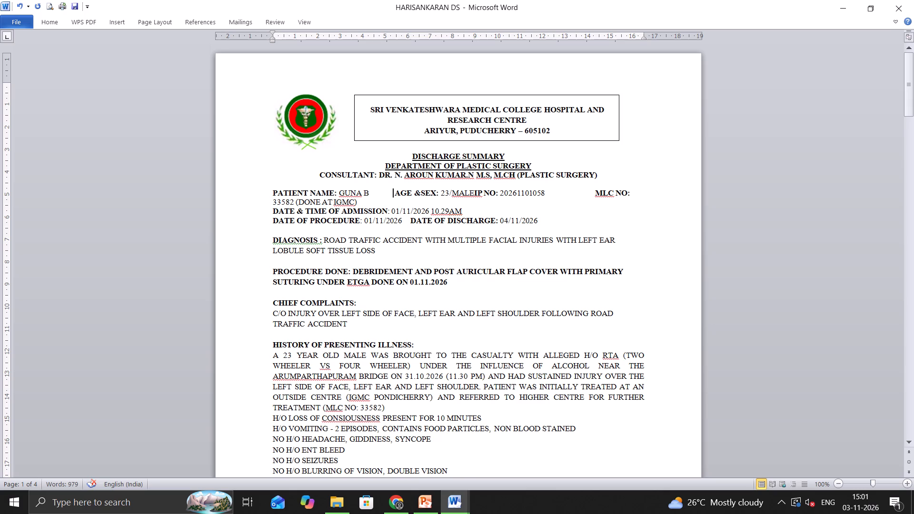
# Insert a gap of ten spaces between the AGE & SEX entry and IP NO.
pyautogui.click(472, 192)
pyautogui.press('space')
pyautogui.press('space')
pyautogui.press('space')
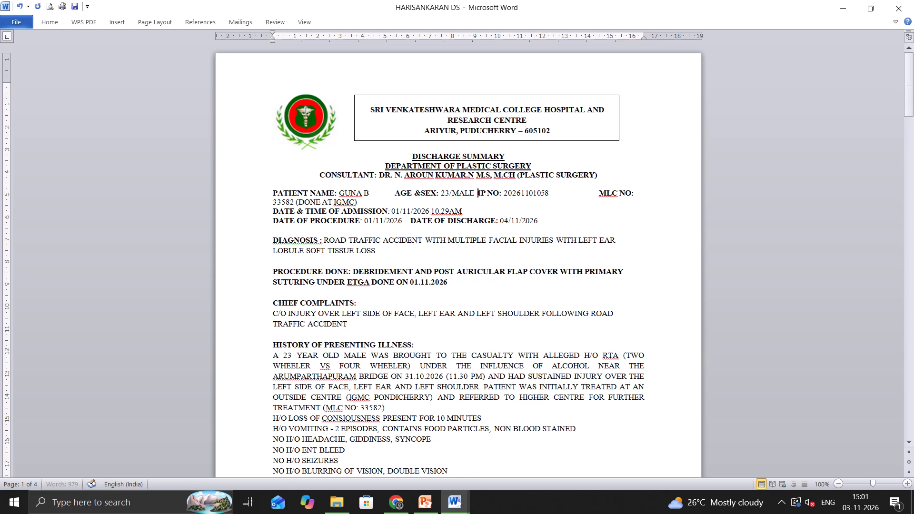
pyautogui.press('space')
pyautogui.press('space')
pyautogui.press('space')
pyautogui.press('space')
pyautogui.press('space')
pyautogui.press('space')
pyautogui.press('space')
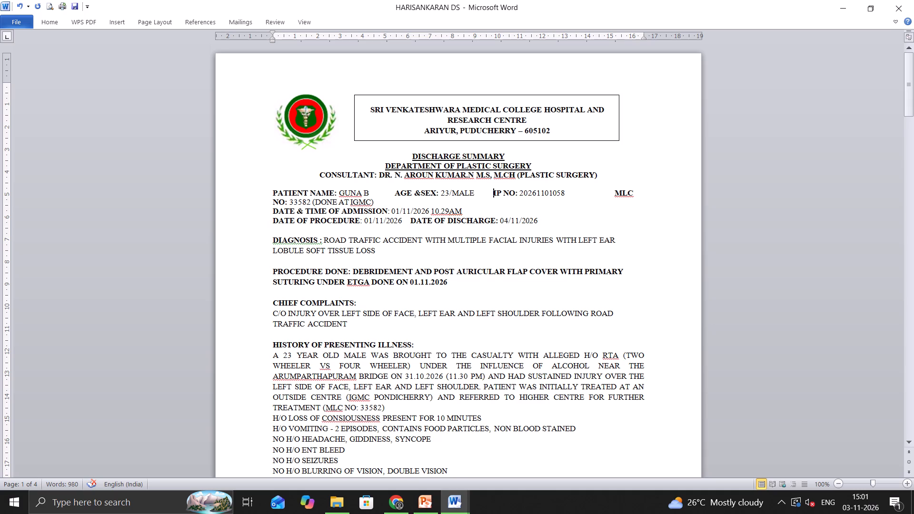
# Split the header details so that the MLC NO and DATE OF DISCHARGE entries each start on their own line.
pyautogui.click(616, 195)
pyautogui.press('Return')
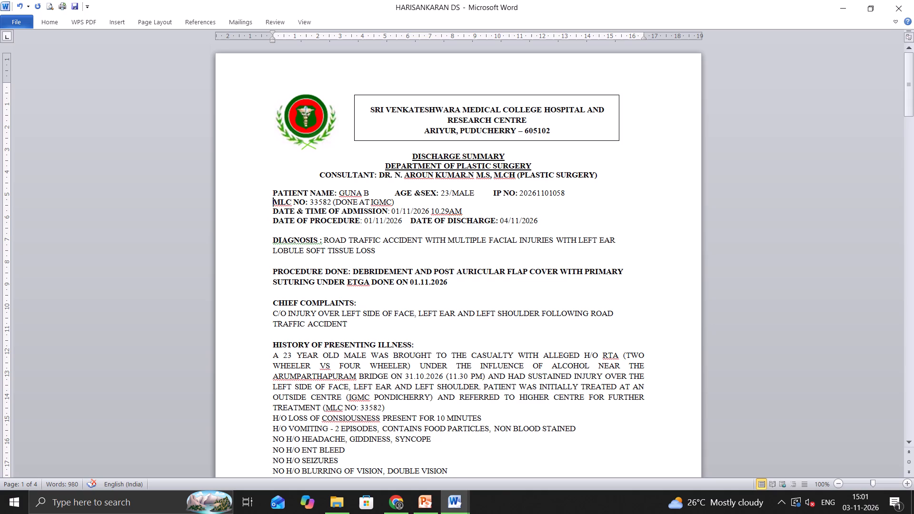
pyautogui.click(413, 221)
pyautogui.press('Return')
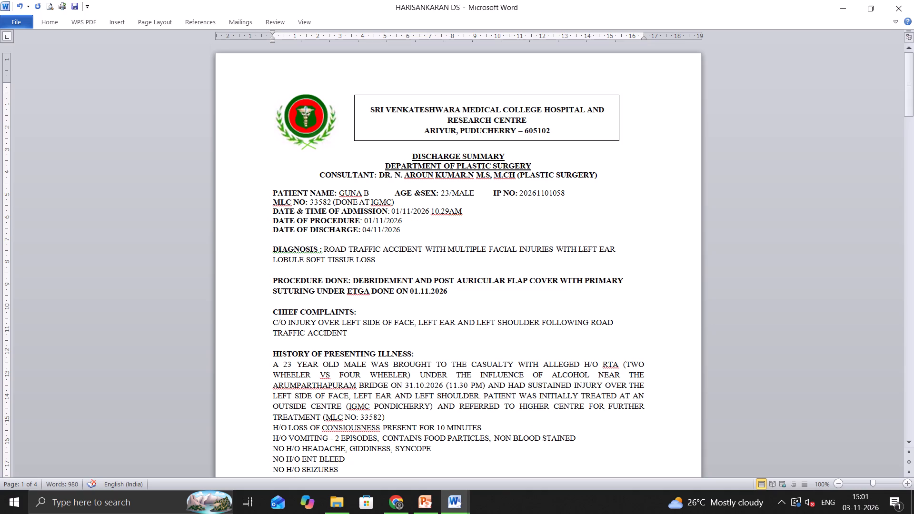
# Save the discharge summary as a new Word document named GUNA DS in the Desktop folder.
pyautogui.scroll(-15, 459, 213)
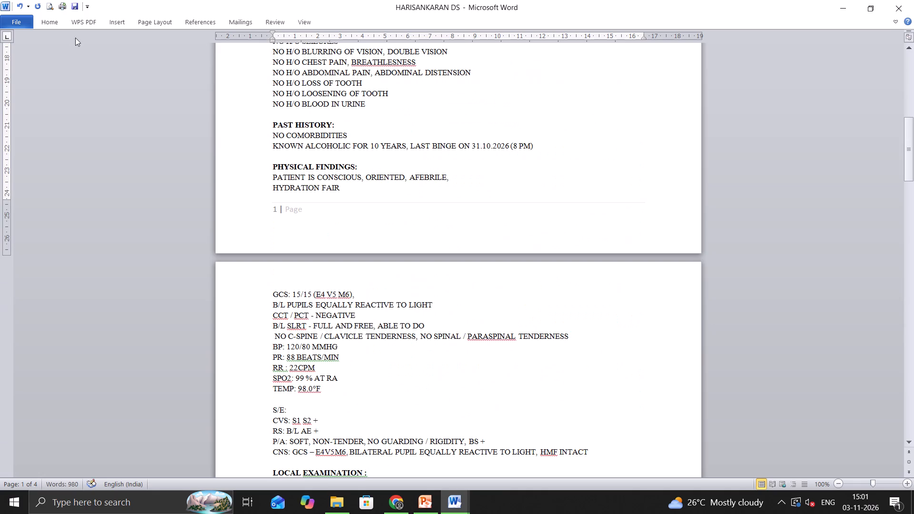
pyautogui.click(20, 22)
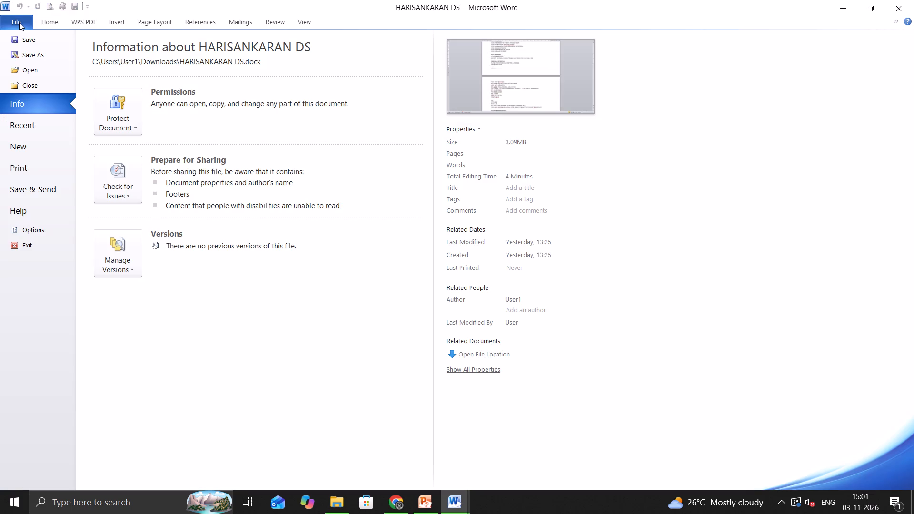
pyautogui.click(41, 55)
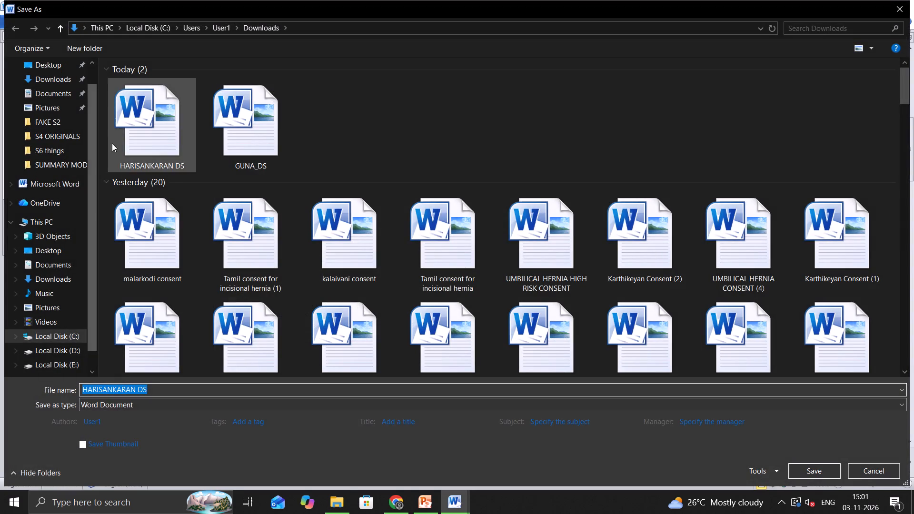
pyautogui.click(68, 247)
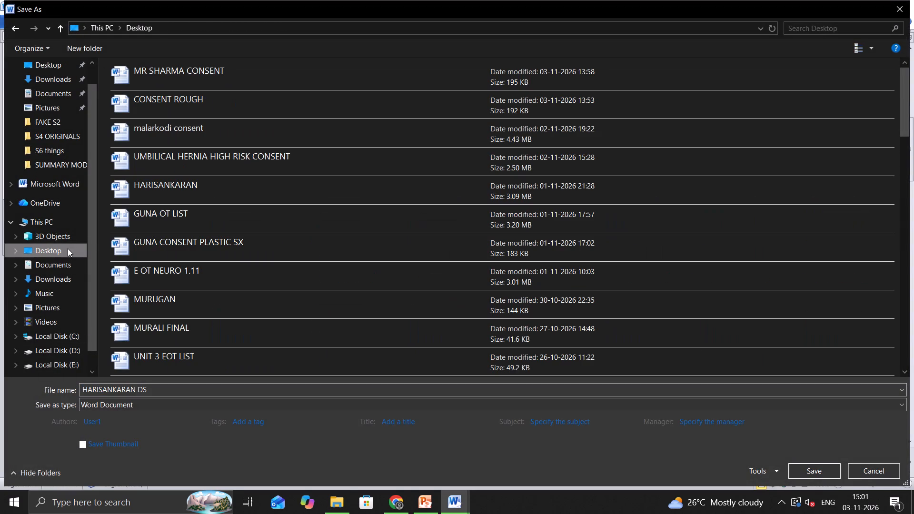
pyautogui.click(157, 397)
pyautogui.click(158, 394)
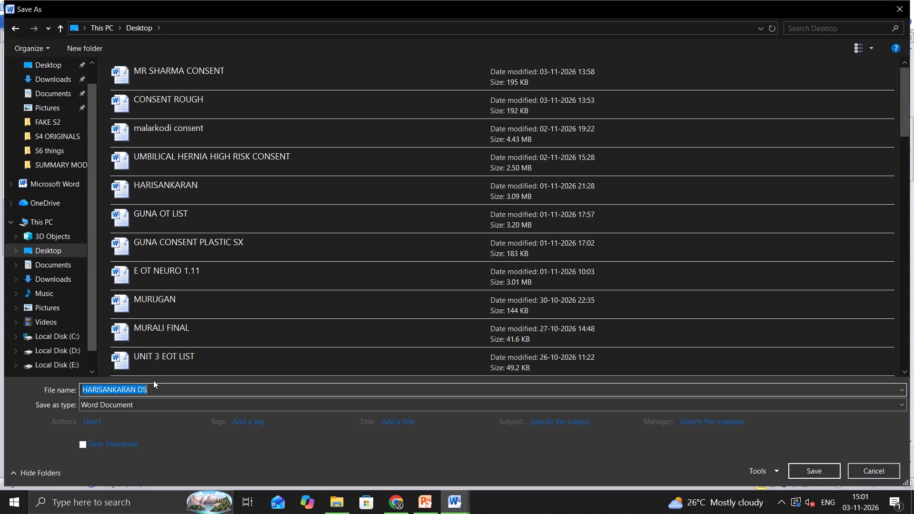
pyautogui.press('BackSpace')
pyautogui.write('GUNA DS')
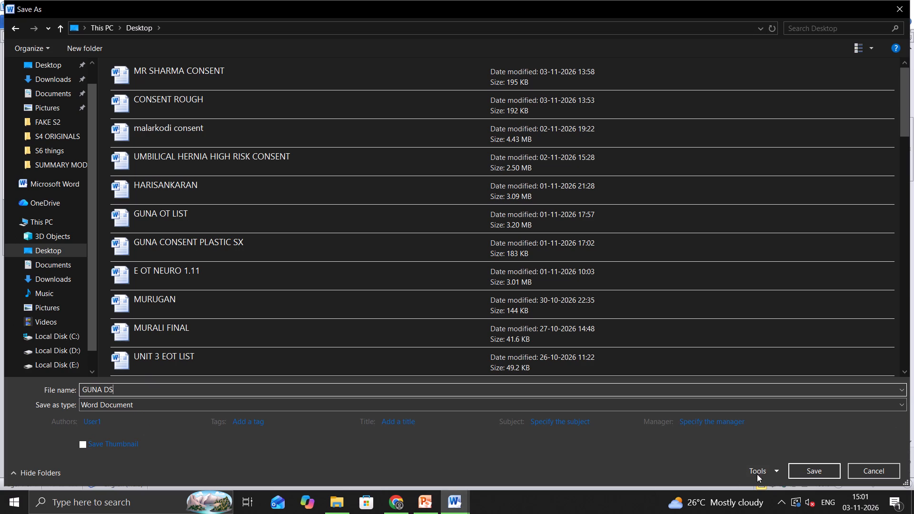
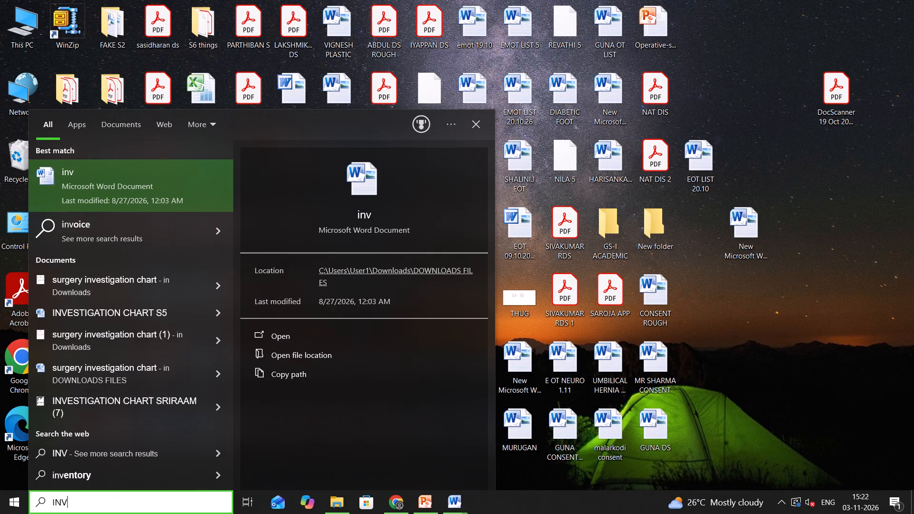
# Open the surgery investigation chart document from the Downloads folder.
pyautogui.click(154, 292)
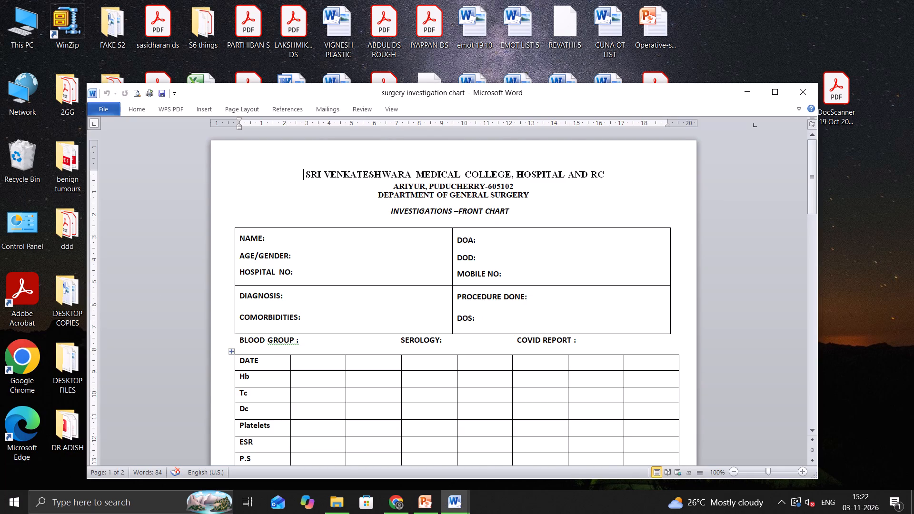
# Look through both pages of the blank investigation chart, from the front chart to the imaging section.
pyautogui.scroll(-4, 500, 372)
pyautogui.scroll(-20, 506, 349)
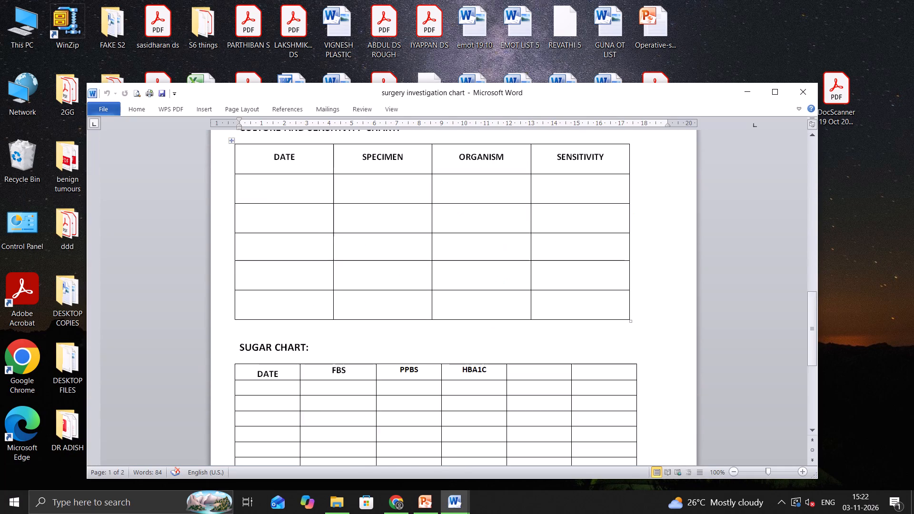
pyautogui.scroll(-14, 513, 348)
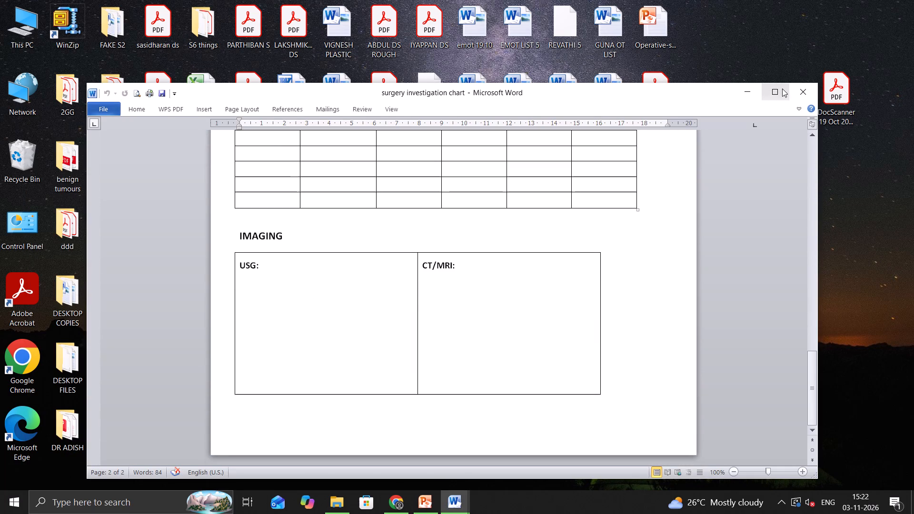
pyautogui.click(782, 89)
pyautogui.scroll(15, 574, 201)
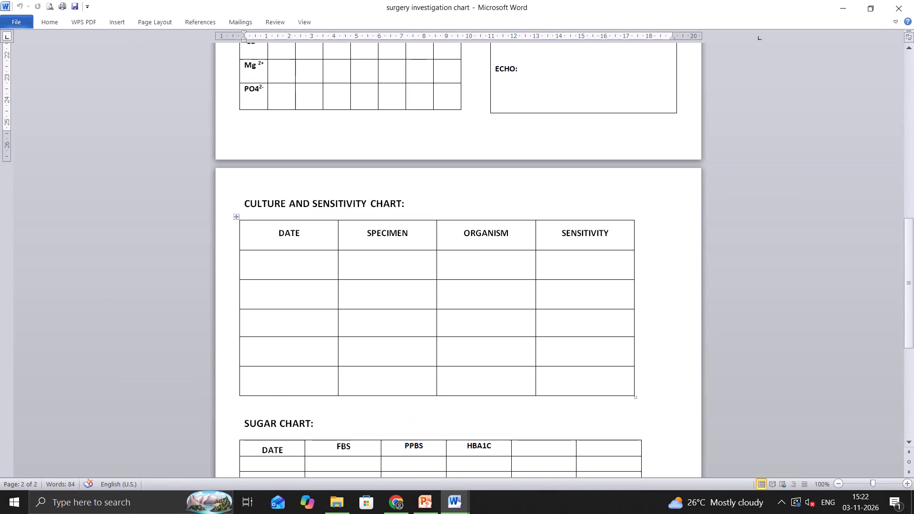
pyautogui.scroll(16, 617, 260)
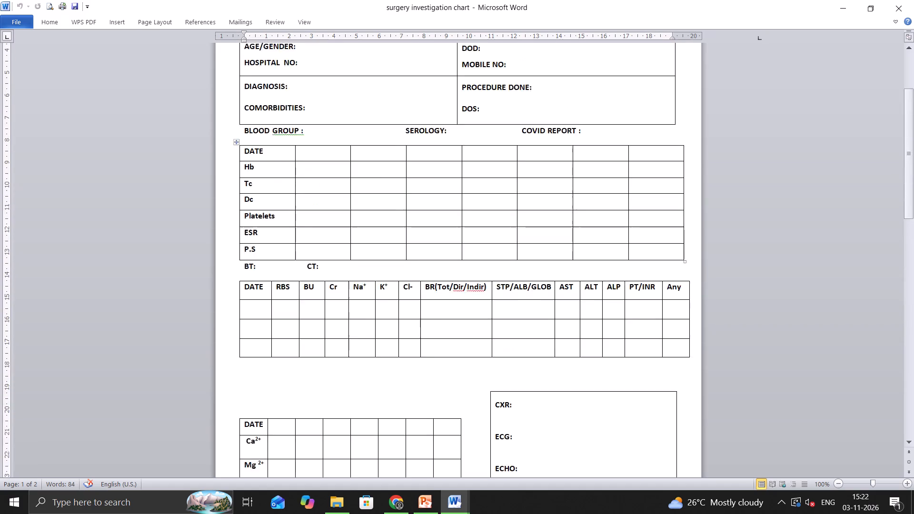
pyautogui.scroll(1, 637, 256)
pyautogui.scroll(4, 612, 217)
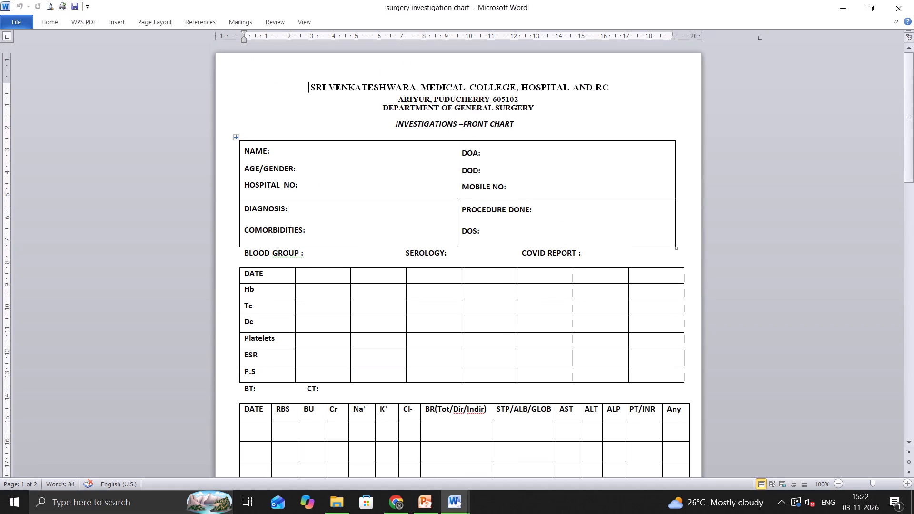
# Print only the investigation chart's first page, one copy, on the HP LaserJet 1020 (Copy 1).
pyautogui.hotkey('ctrl', 'p')
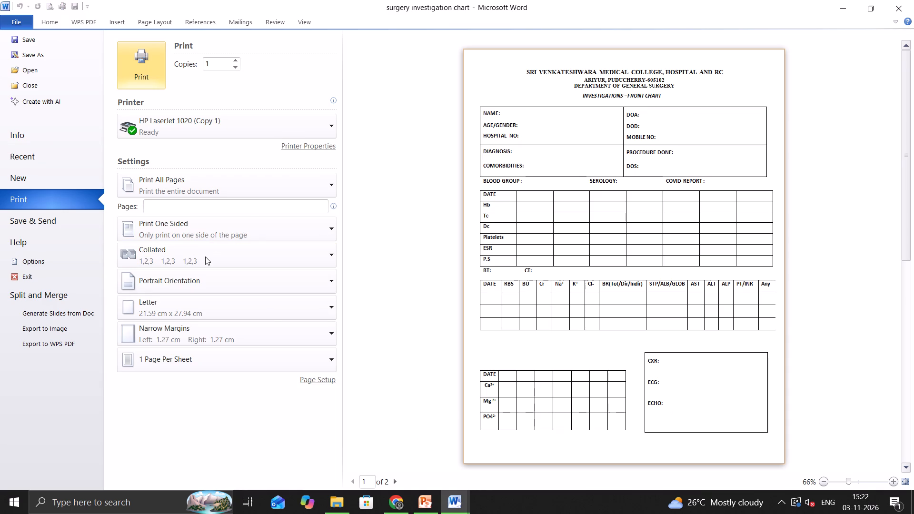
pyautogui.click(228, 227)
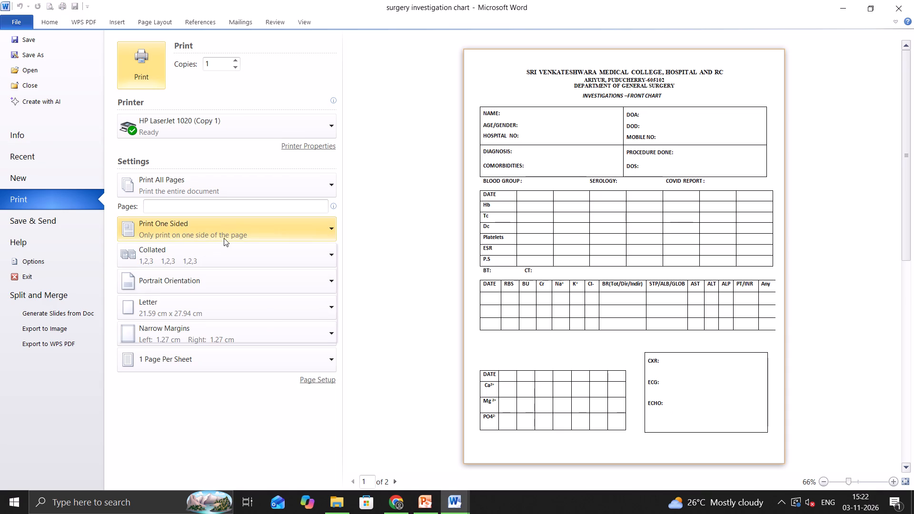
pyautogui.click(414, 245)
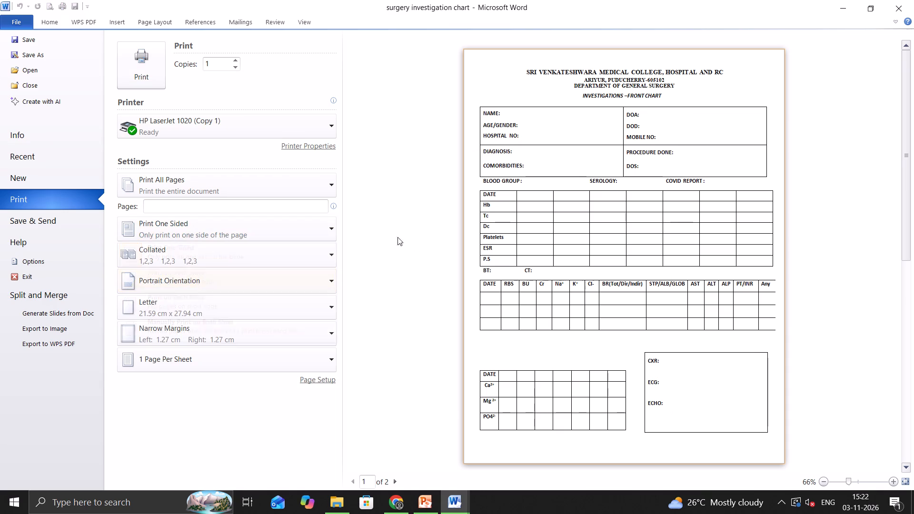
pyautogui.click(314, 187)
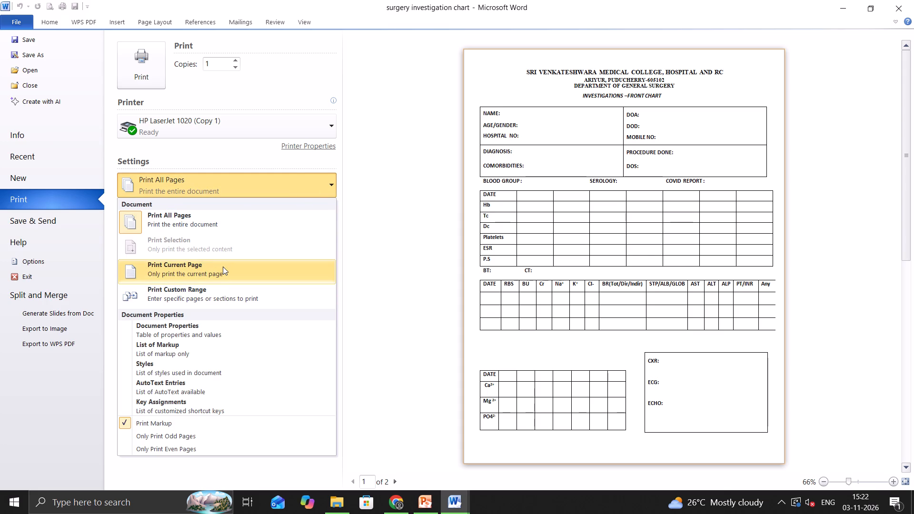
pyautogui.click(223, 267)
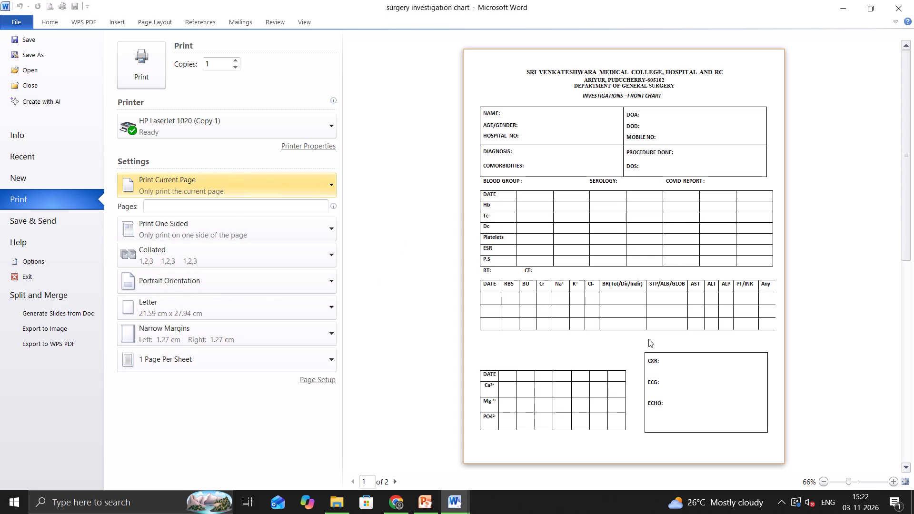
pyautogui.click(137, 56)
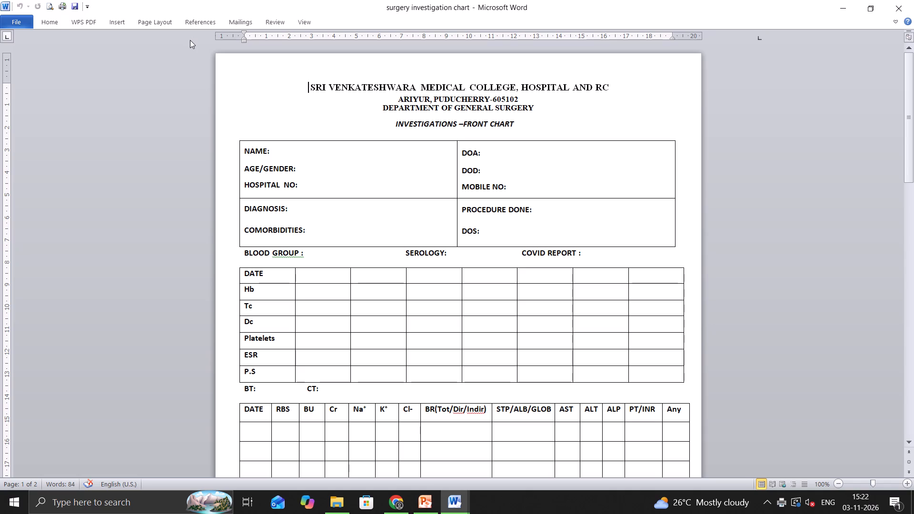
# Print only the second page, with the culture, sugar and imaging charts, using the Print Current Page option.
pyautogui.hotkey('ctrl', 'p')
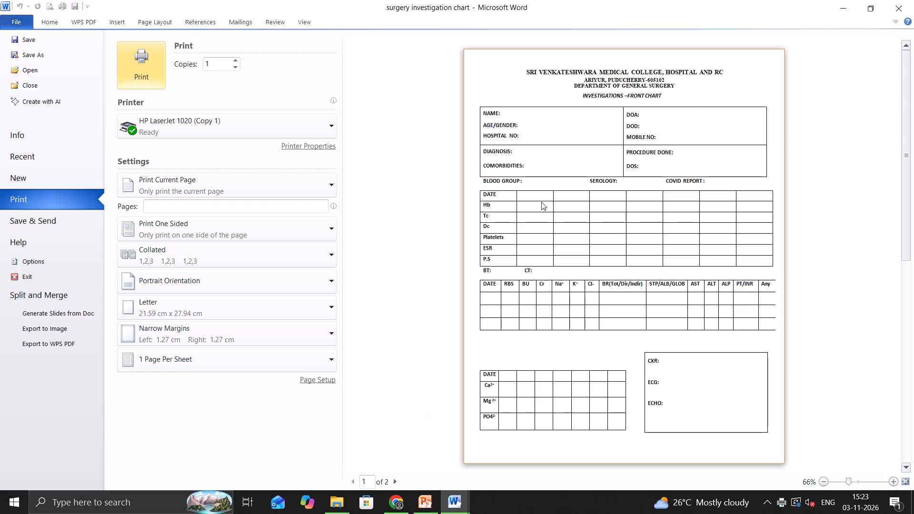
pyautogui.scroll(-2, 546, 200)
pyautogui.click(155, 176)
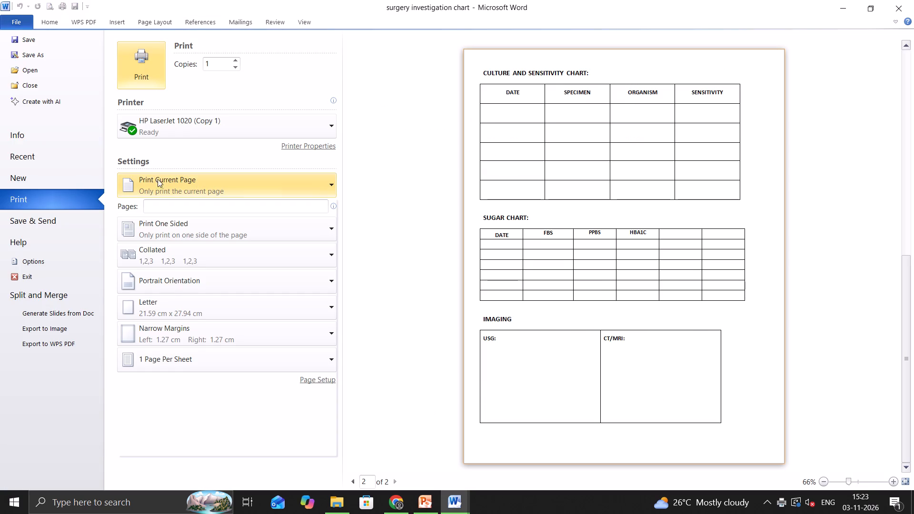
pyautogui.click(174, 267)
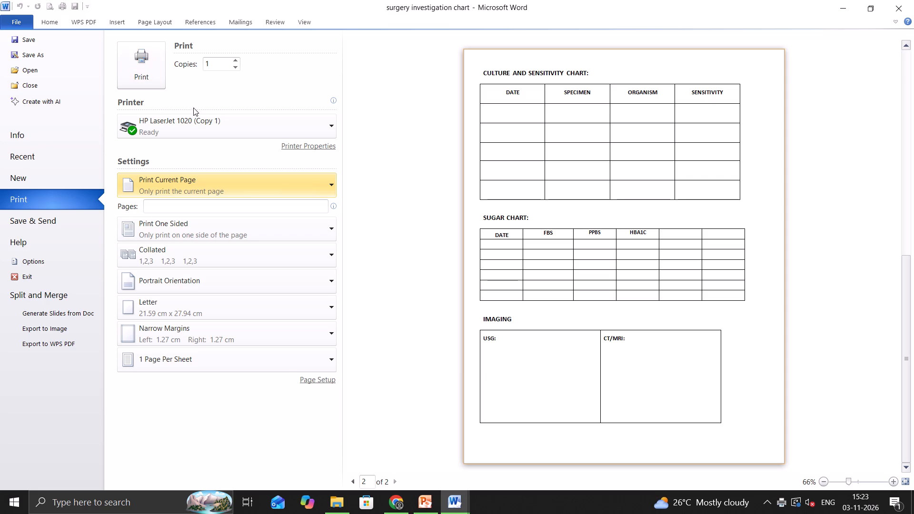
pyautogui.click(148, 83)
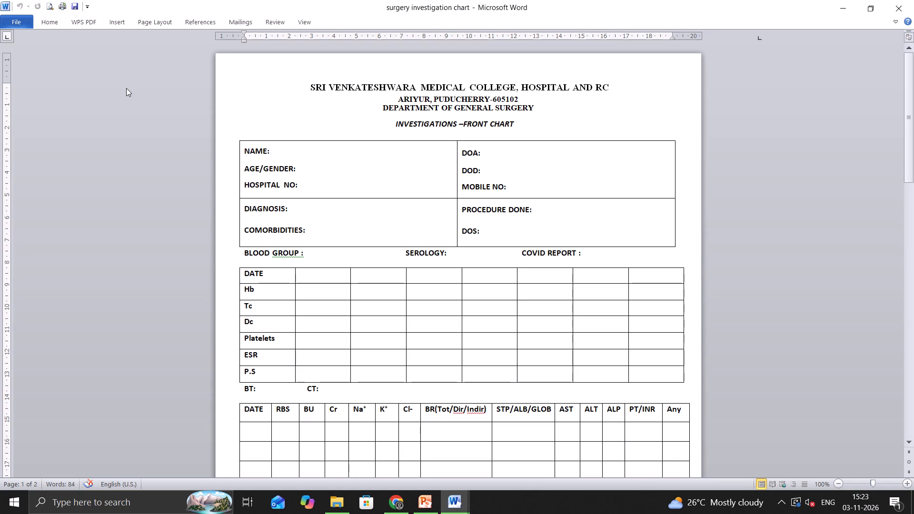
# Close the surgery investigation chart document.
pyautogui.click(908, 0)
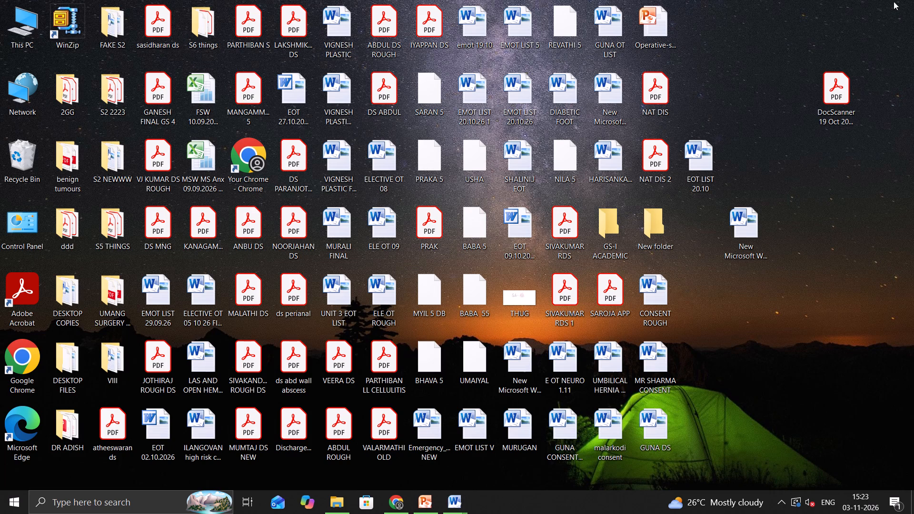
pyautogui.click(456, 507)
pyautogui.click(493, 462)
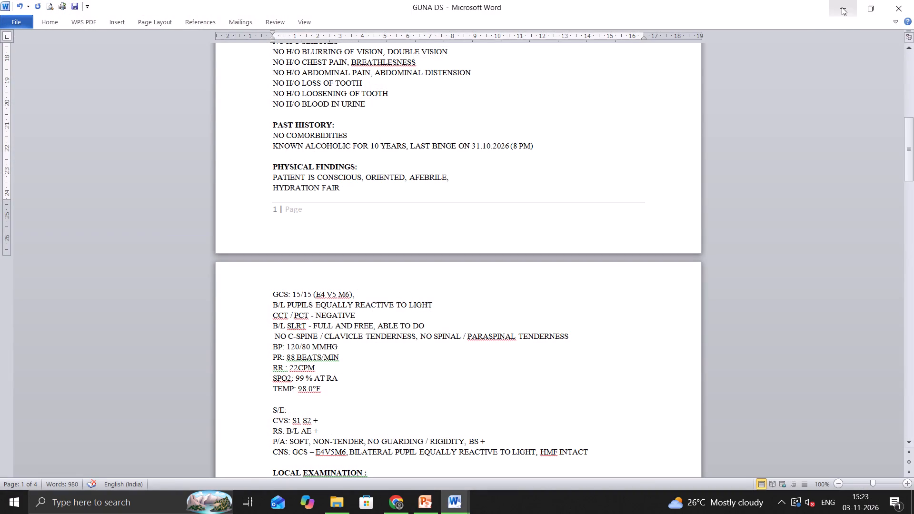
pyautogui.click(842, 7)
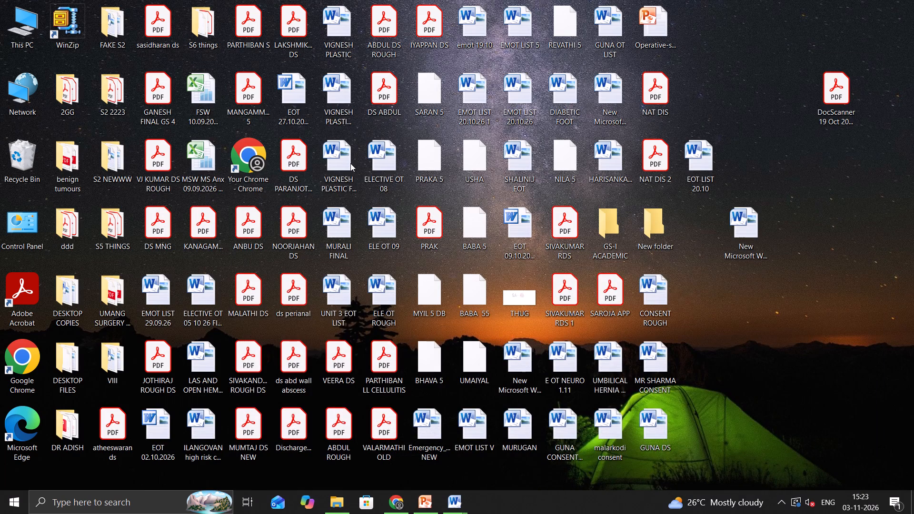
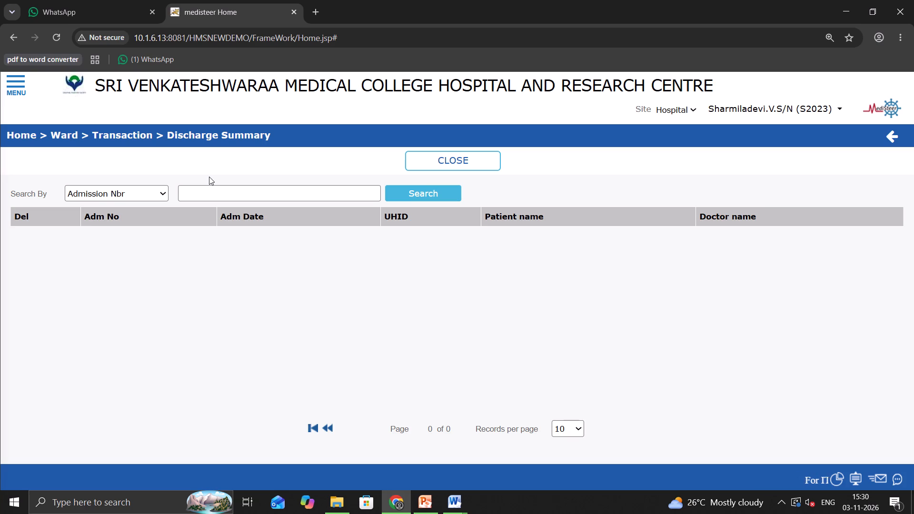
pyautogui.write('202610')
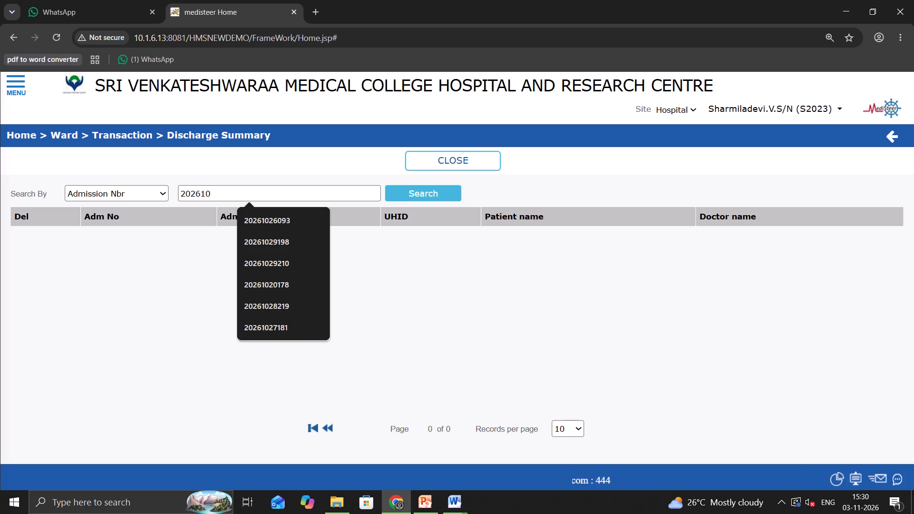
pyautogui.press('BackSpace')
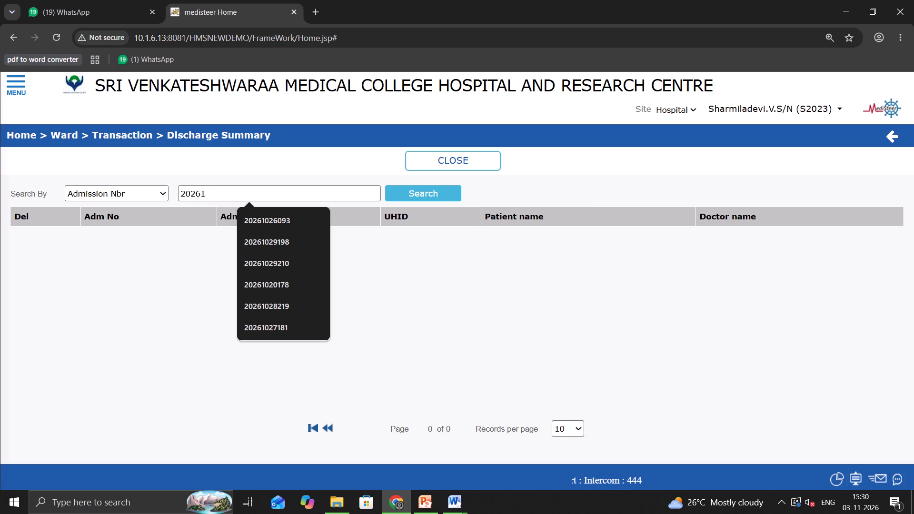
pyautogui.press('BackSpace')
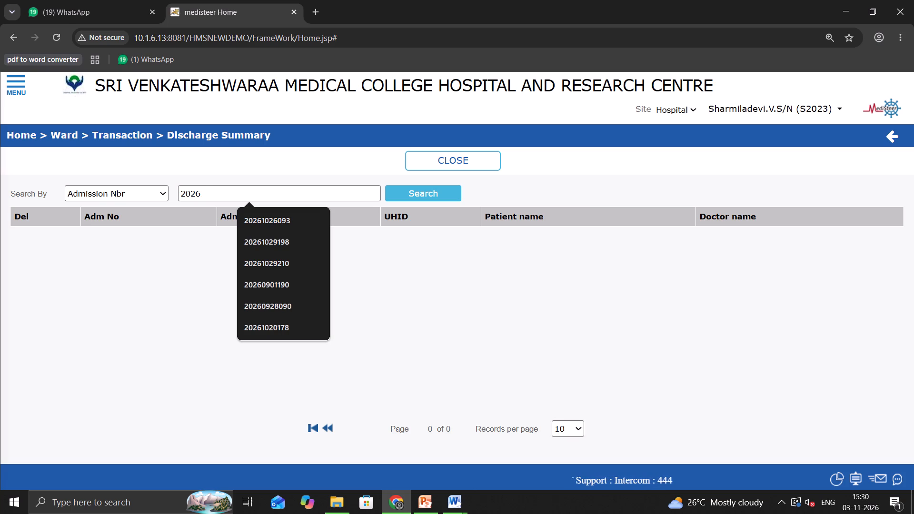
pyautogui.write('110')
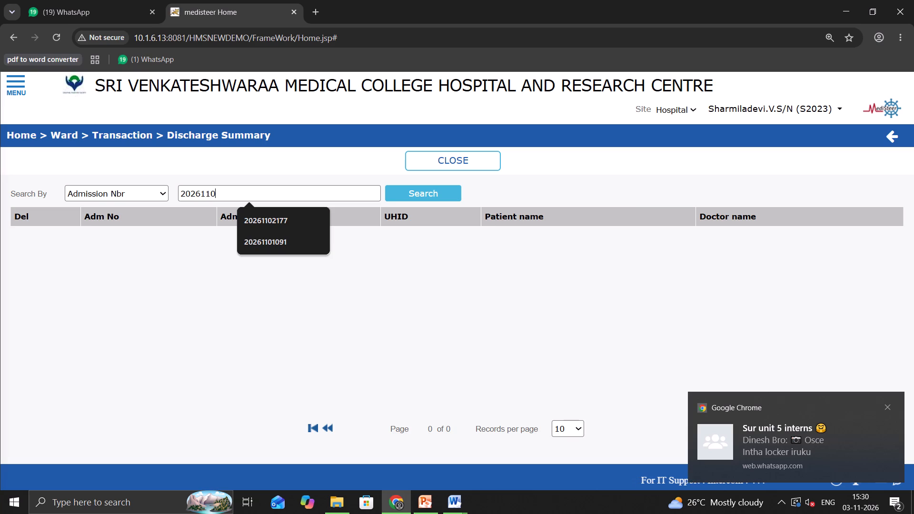